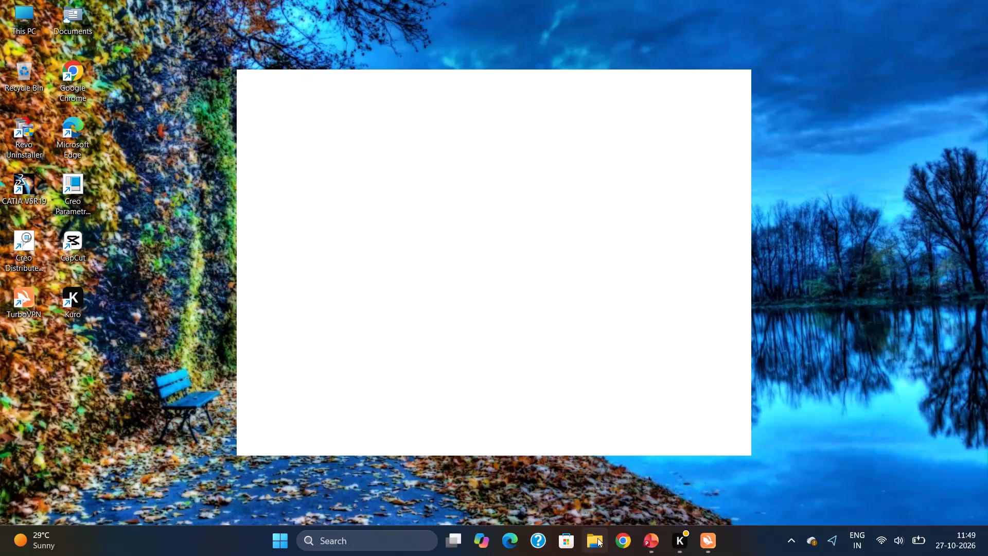
# Open the YANTRAIX_CAD_Software_Industry_Explainer presentation from the Downloads folder in PowerPoint.
pyautogui.click(597, 538)
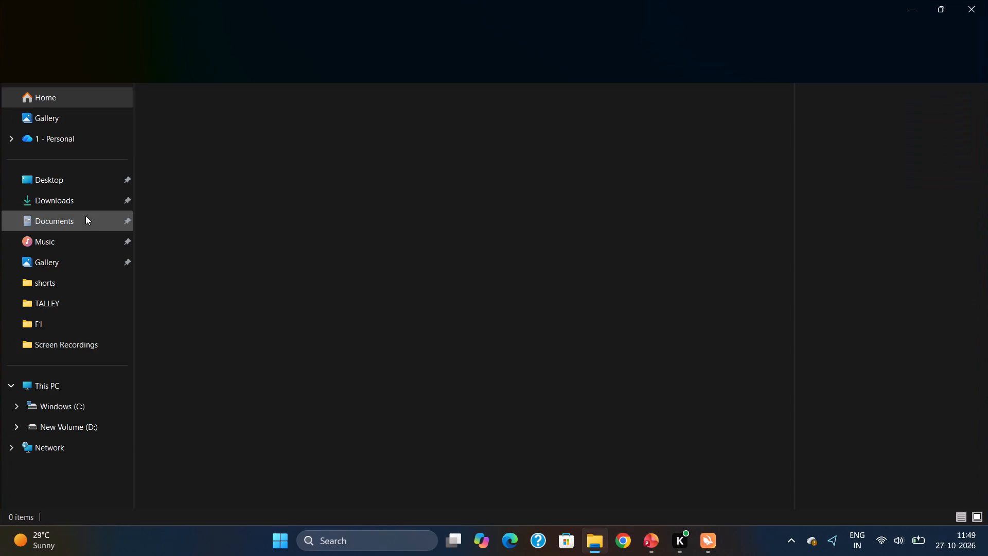
pyautogui.click(73, 205)
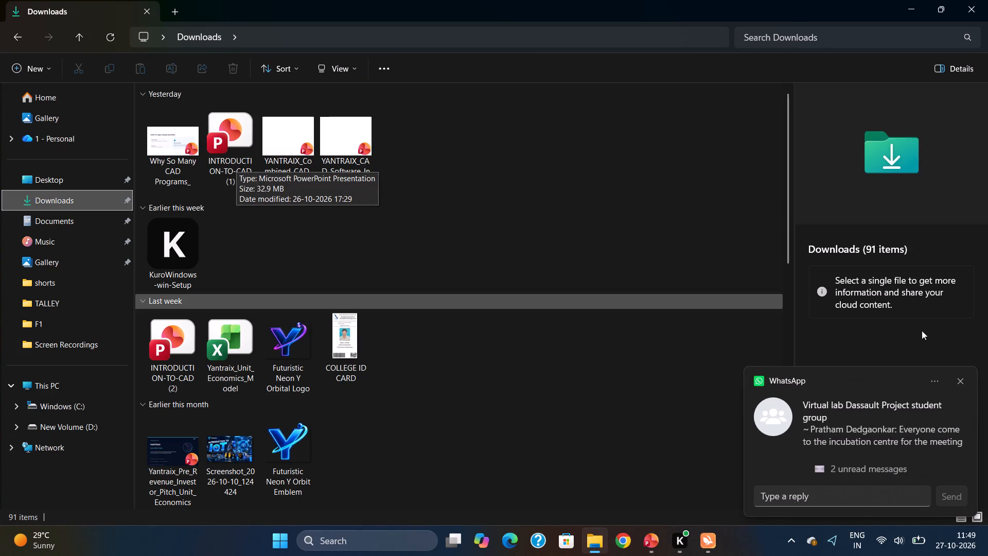
pyautogui.click(961, 381)
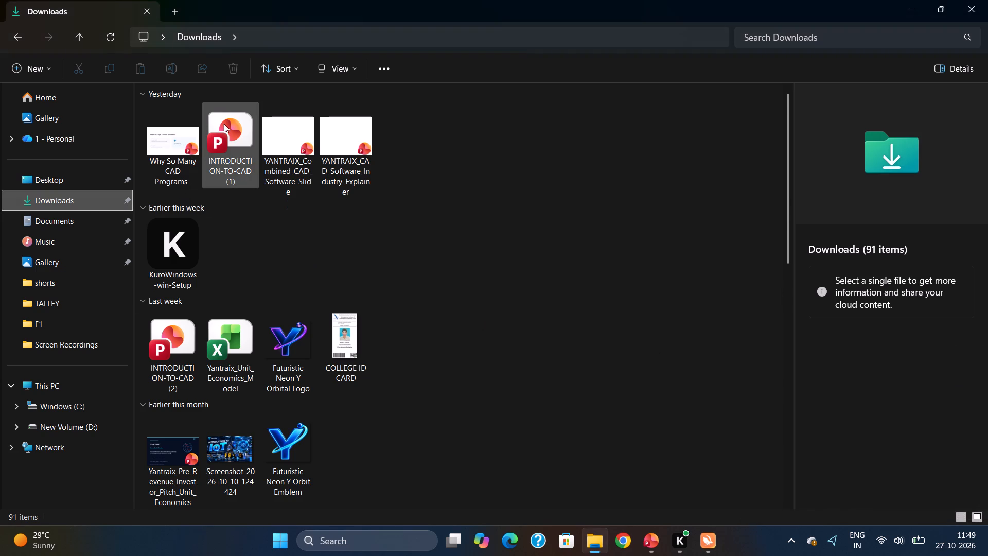
pyautogui.click(224, 124)
pyautogui.click(272, 129)
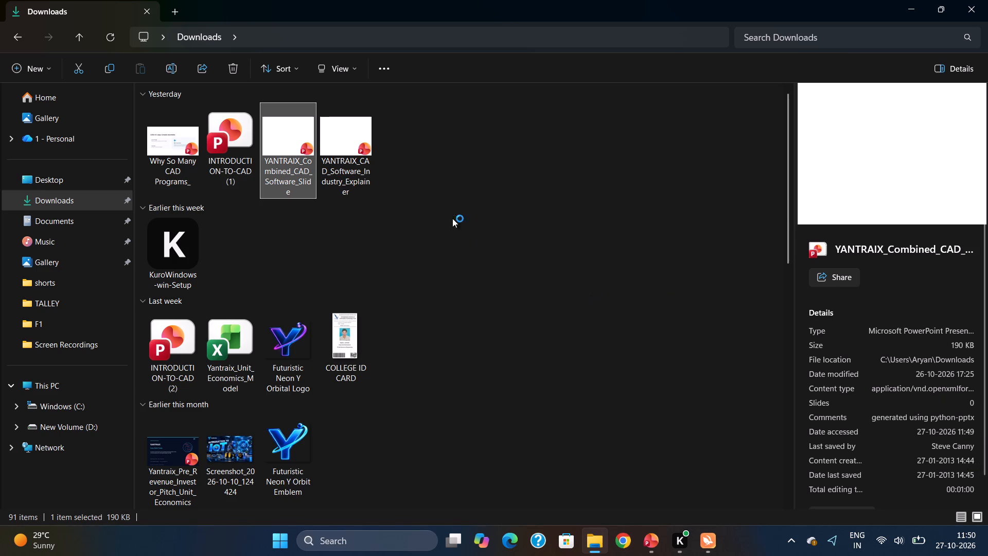
pyautogui.click(343, 152)
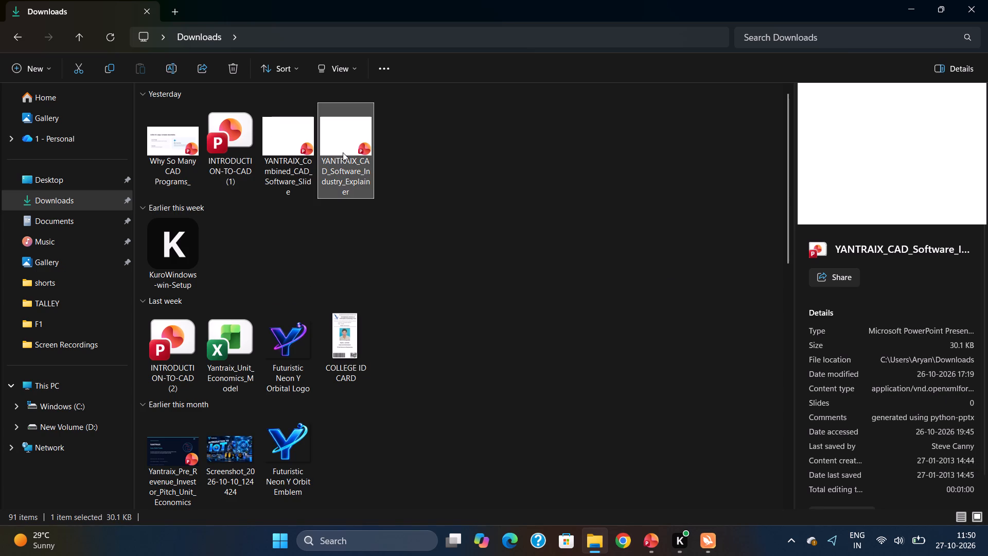
pyautogui.doubleClick(343, 152)
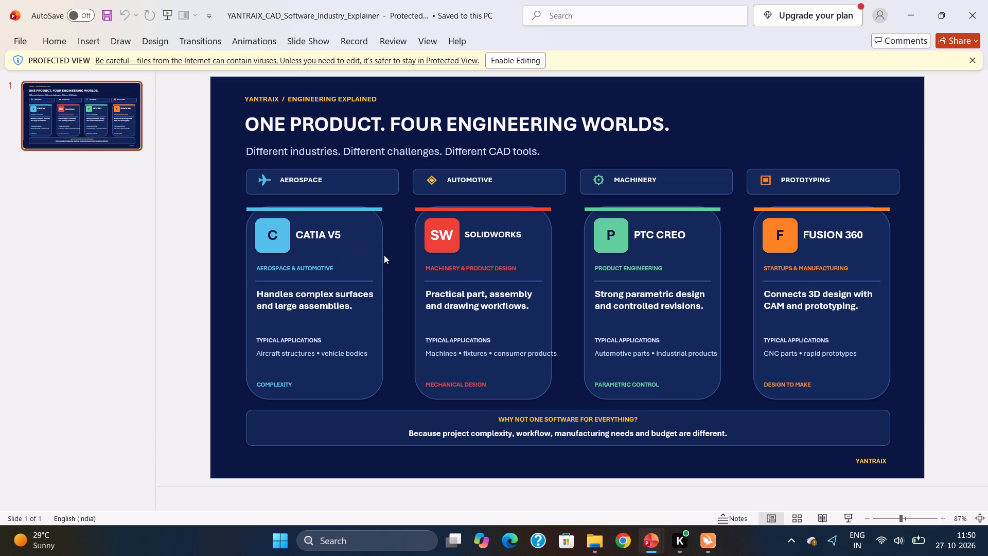
pyautogui.click(525, 389)
# Open the YANTRAIX_Combined_CAD_Software_Slide presentation from the Downloads folder and enable editing.
pyautogui.click(670, 398)
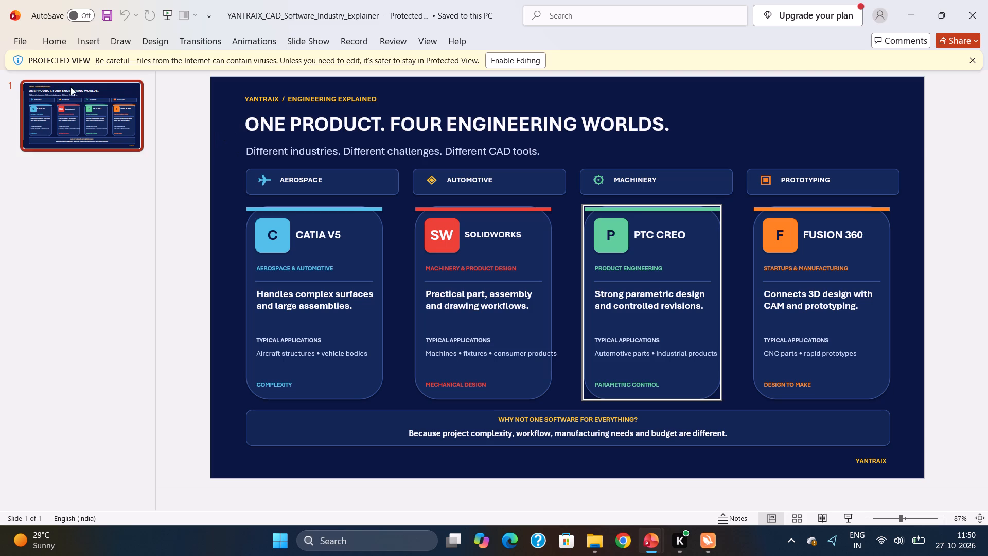
pyautogui.click(919, 10)
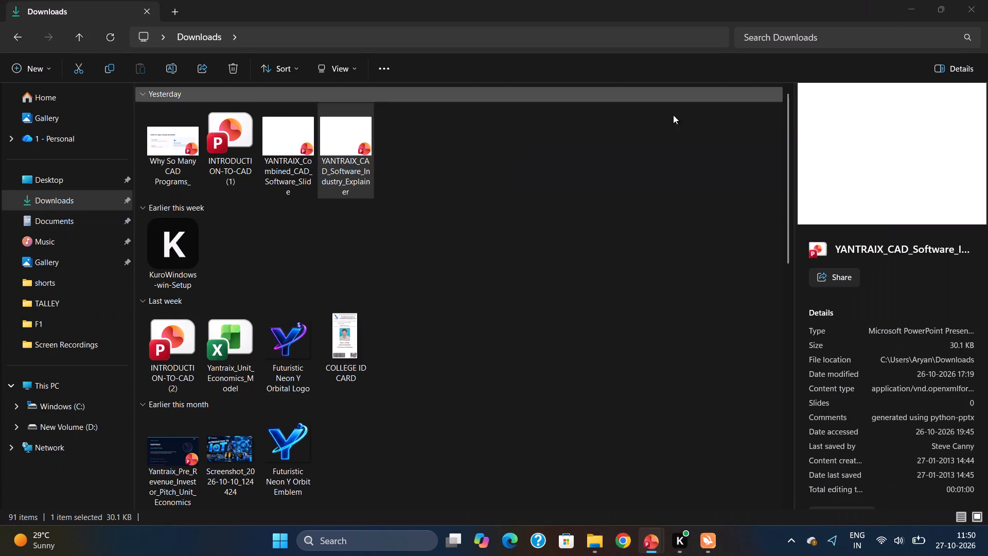
pyautogui.doubleClick(309, 159)
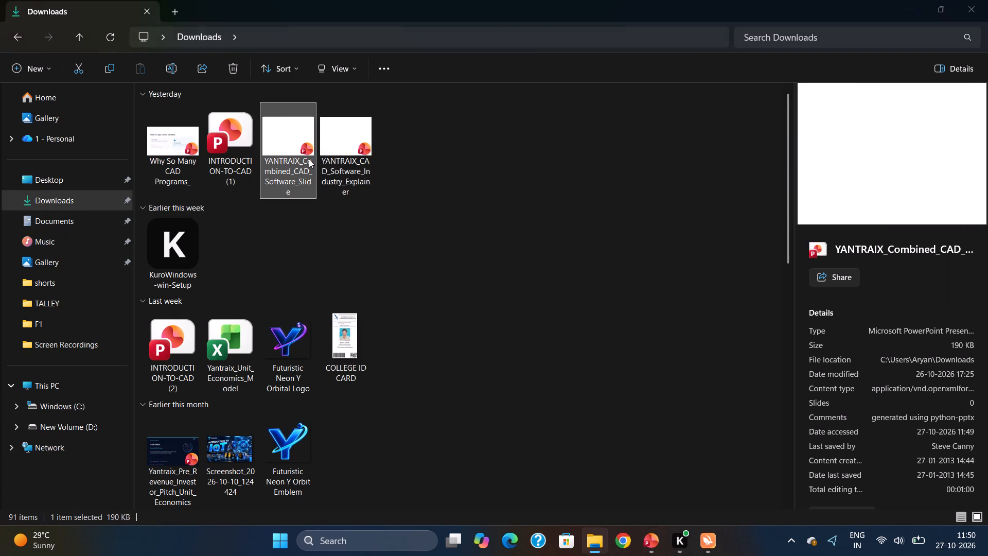
pyautogui.click(455, 167)
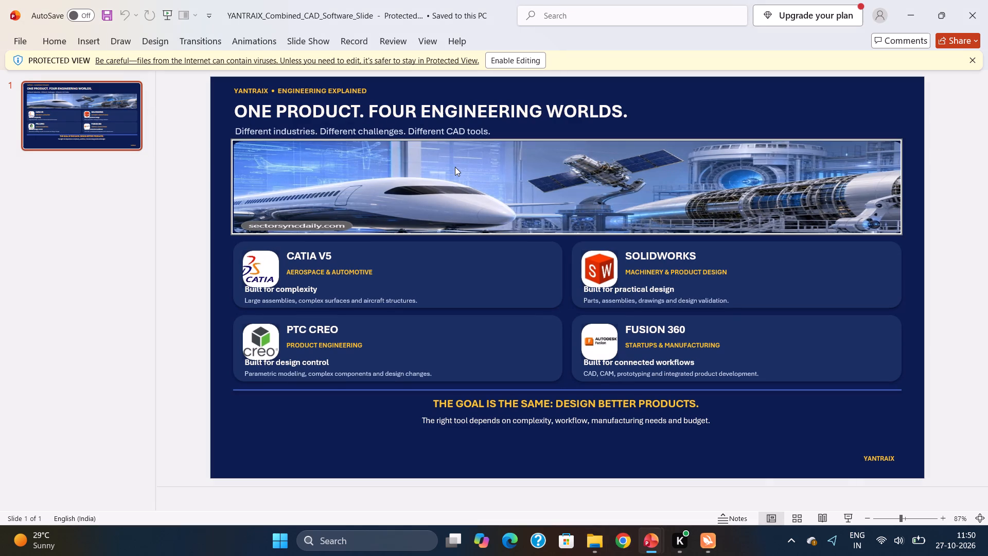
pyautogui.tripleClick(295, 228)
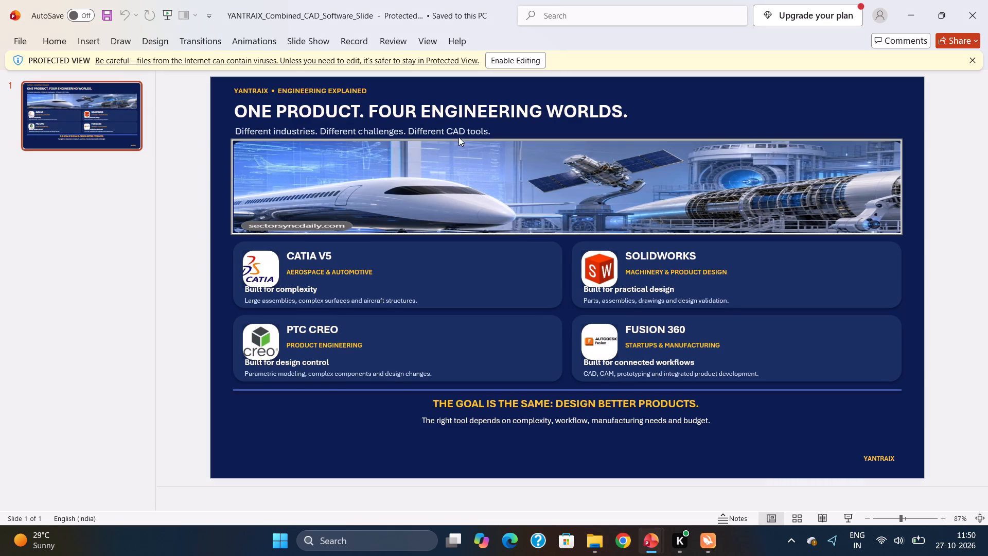
pyautogui.click(525, 60)
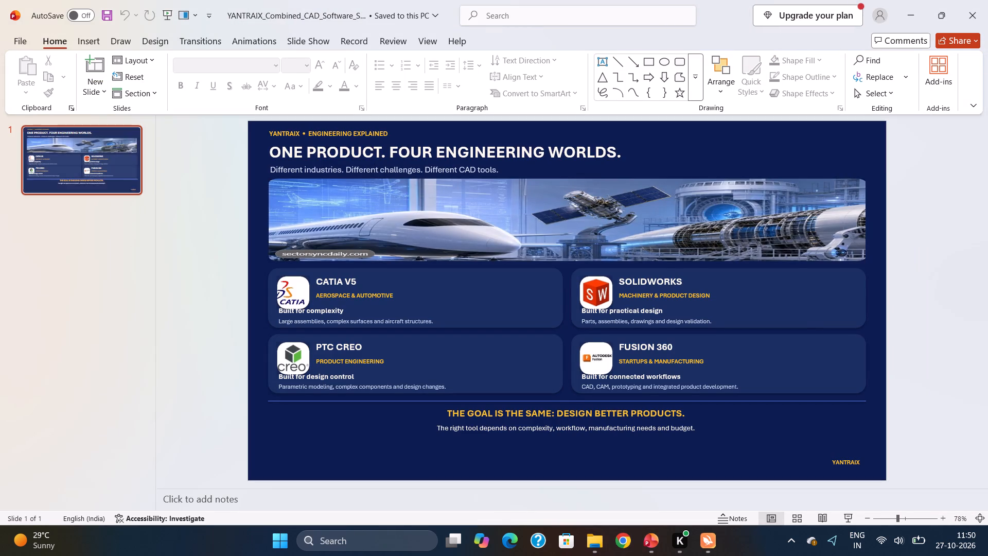
# Move the "THE GOAL IS THE SAME: DESIGN BETTER PRODUCTS." heading and the "The right tool depends on..." line lower on the slide.
pyautogui.click(344, 257)
pyautogui.click(347, 253)
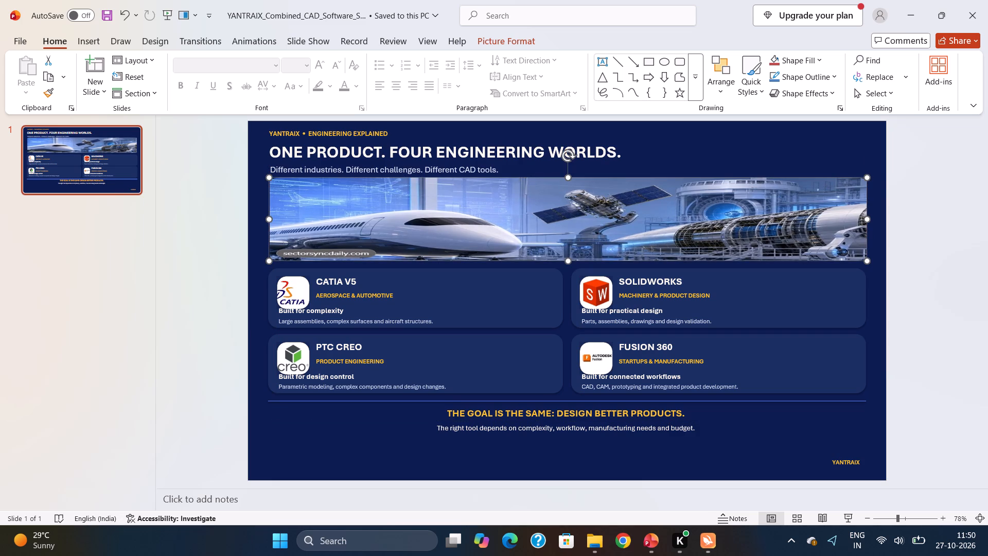
pyautogui.click(519, 421)
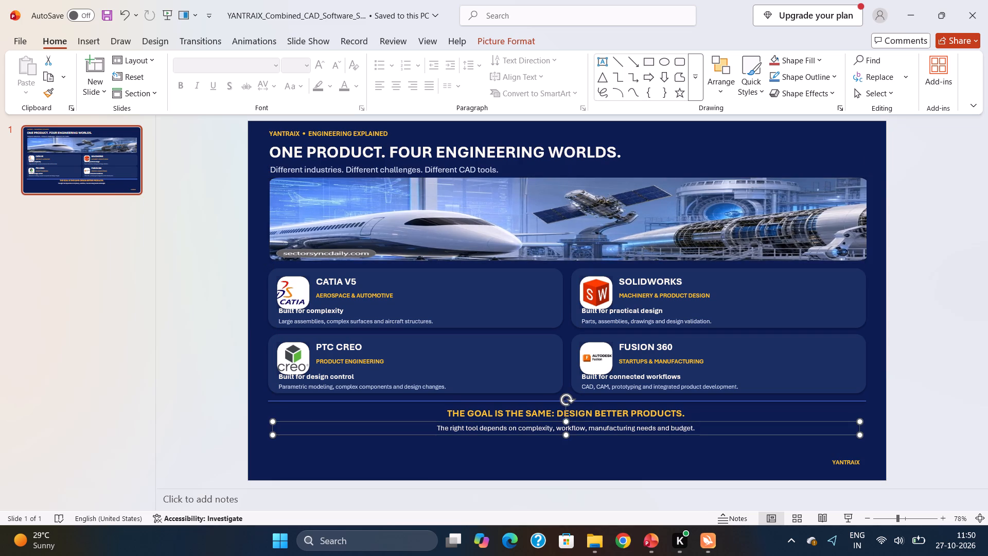
pyautogui.moveTo(698, 422); pyautogui.dragTo(699, 436)
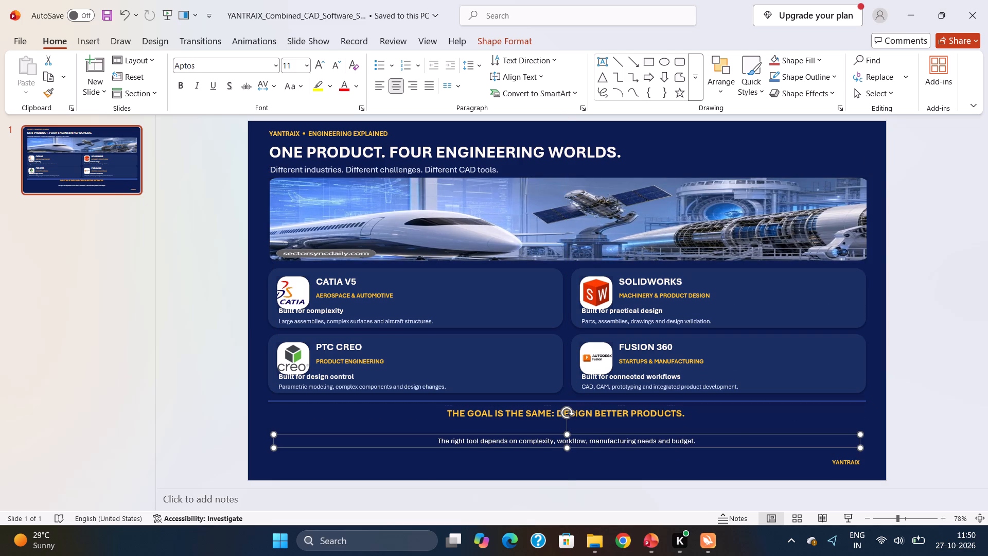
pyautogui.click(680, 415)
pyautogui.moveTo(697, 406); pyautogui.dragTo(698, 416)
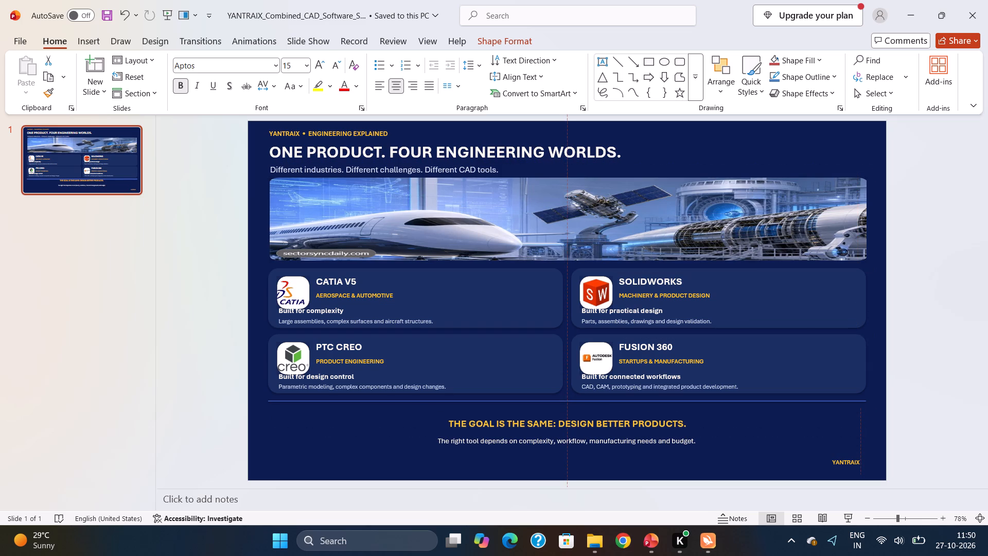
pyautogui.moveTo(698, 416); pyautogui.dragTo(693, 418)
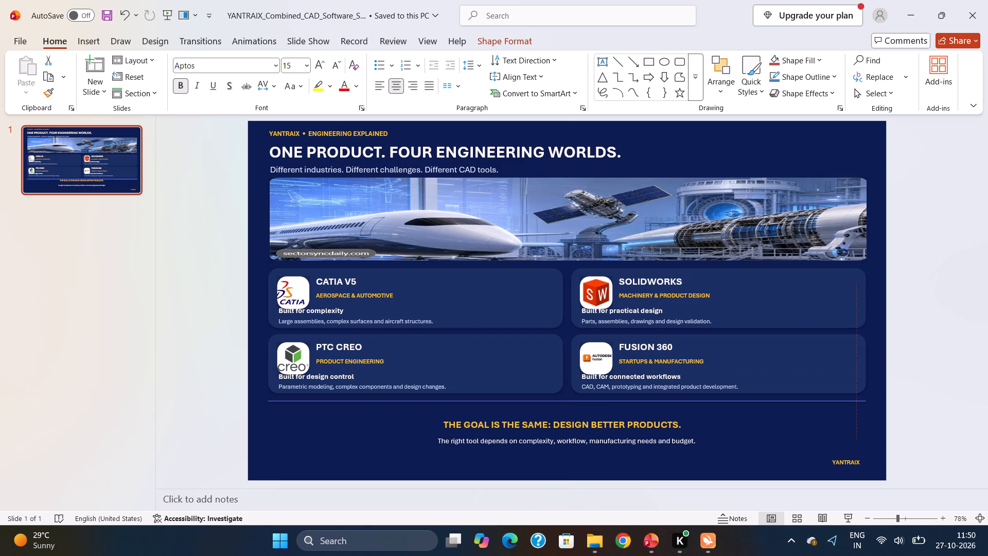
pyautogui.moveTo(693, 418); pyautogui.dragTo(685, 420)
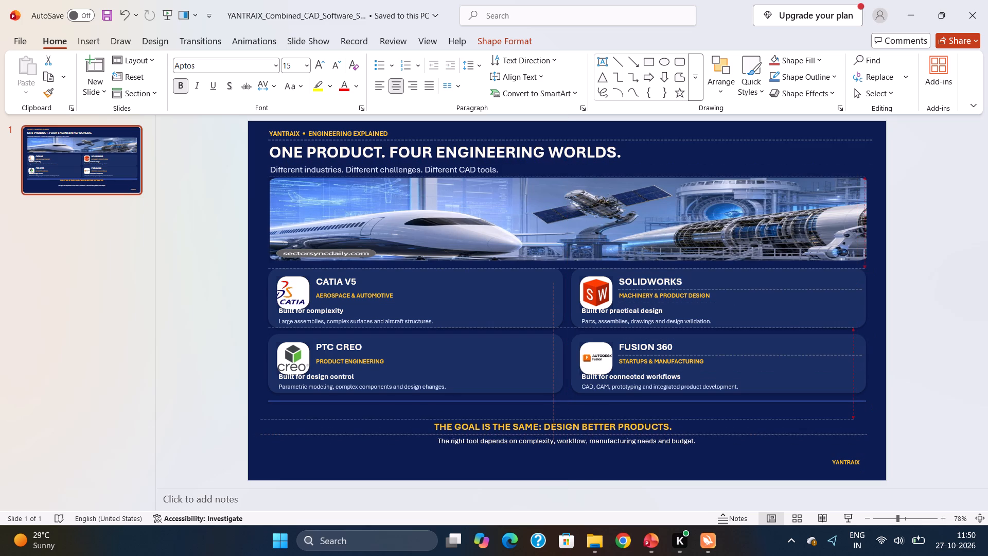
pyautogui.moveTo(685, 420); pyautogui.dragTo(686, 420)
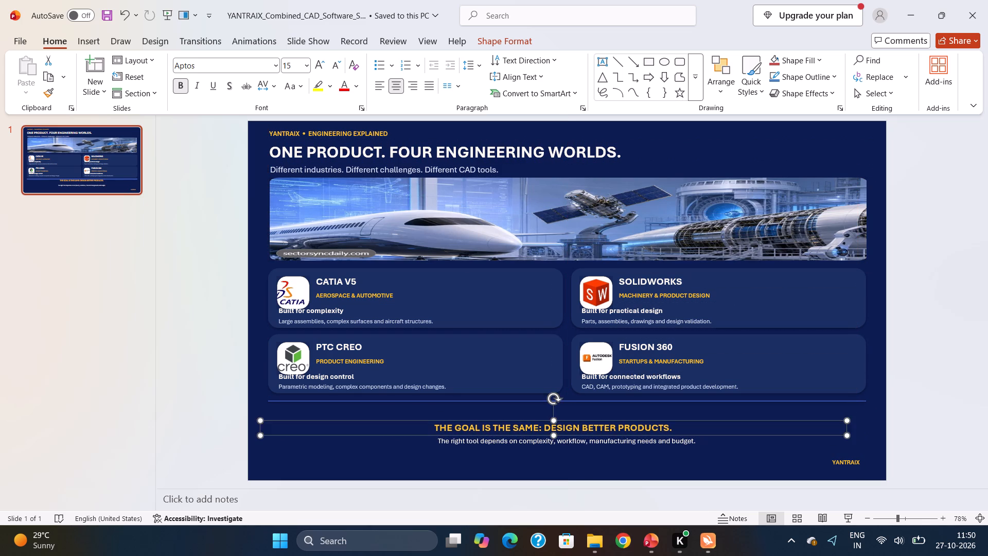
pyautogui.click(652, 442)
pyautogui.click(650, 450)
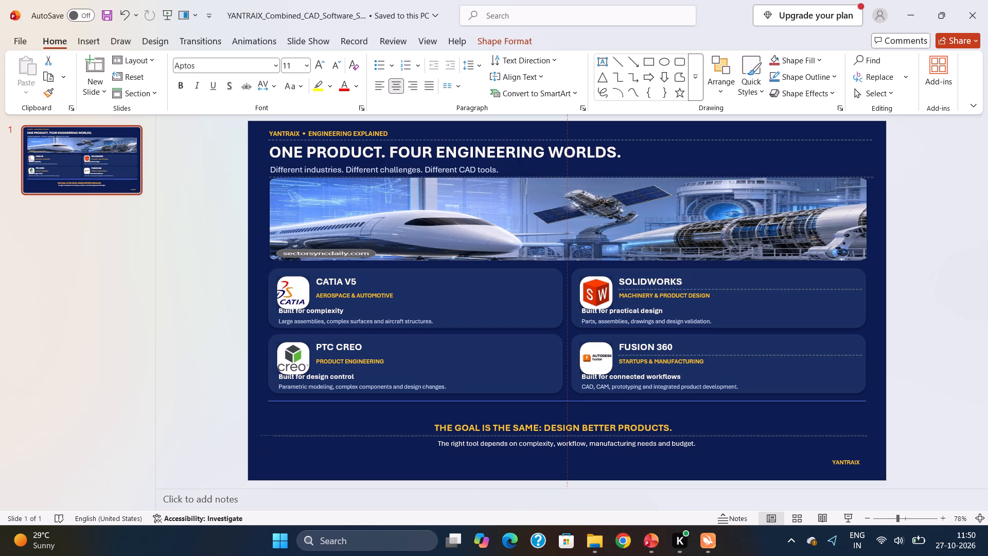
# Delete the "YANTRAIX • ENGINEERING EXPLAINED" label text box above the slide title.
pyautogui.click(508, 372)
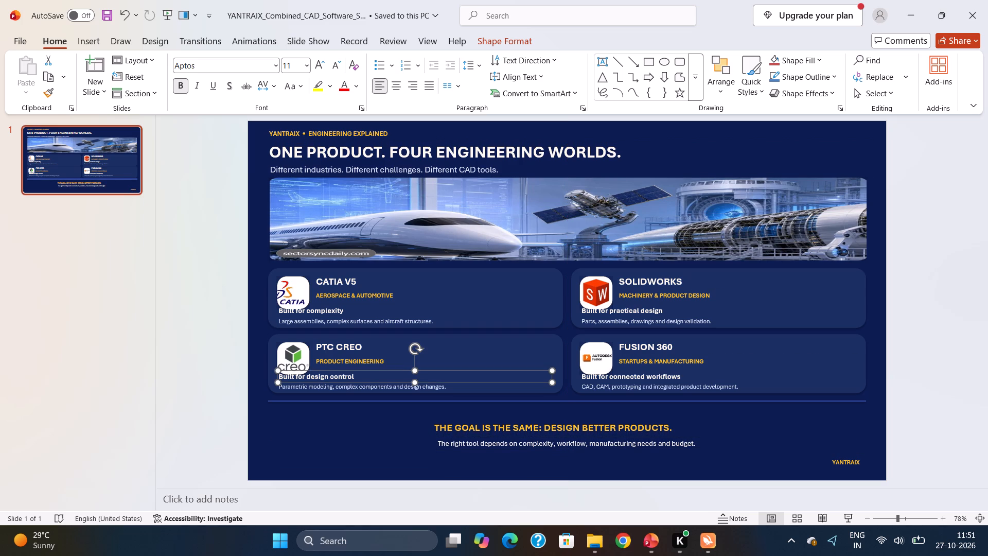
pyautogui.click(347, 130)
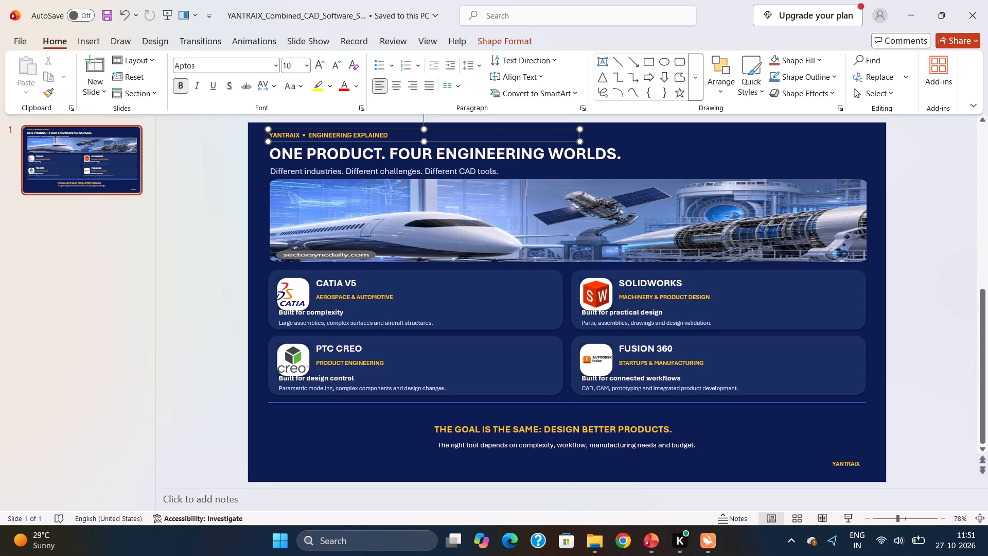
pyautogui.press('Delete')
pyautogui.click(354, 129)
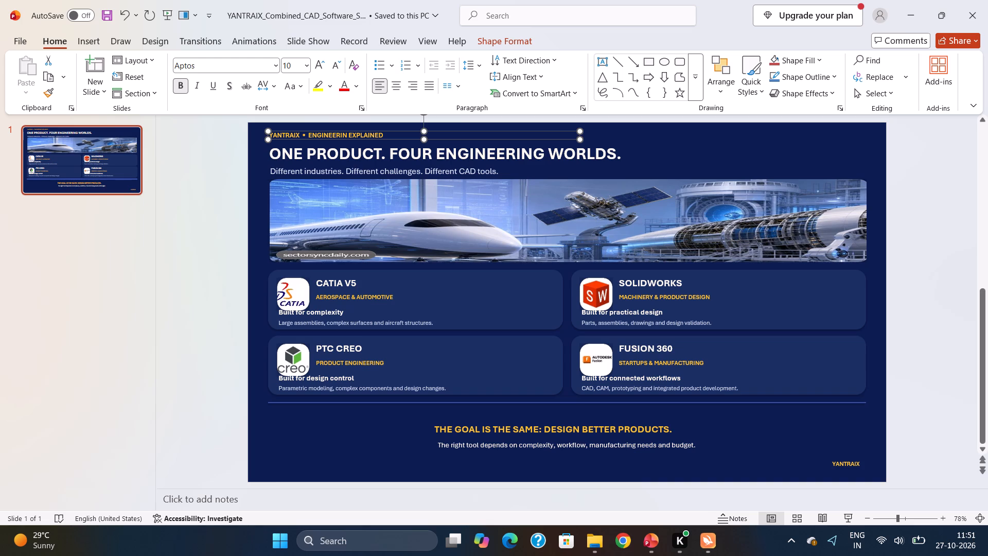
pyautogui.click(392, 131)
pyautogui.press('Delete')
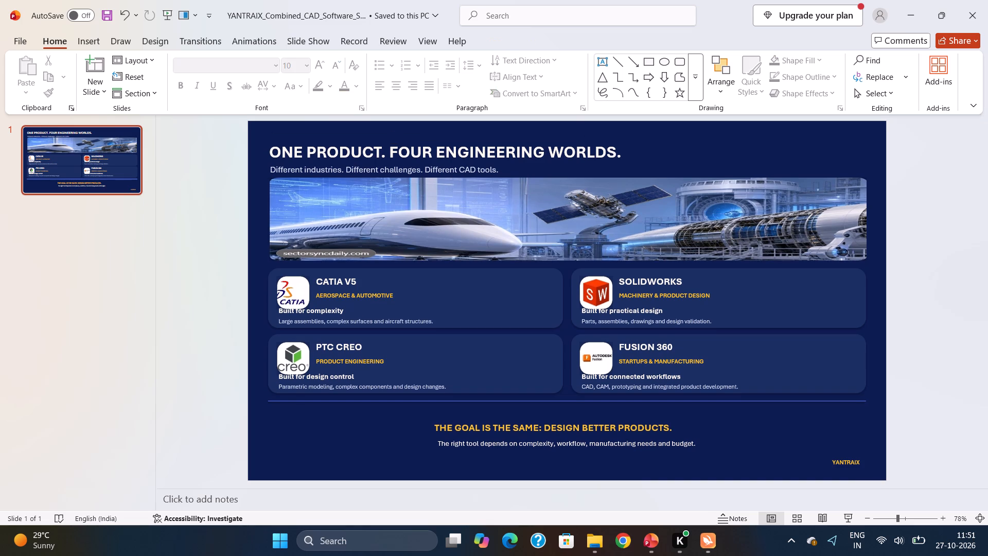
# Delete the "ONE PRODUCT. FOUR ENGINEERING WORLDS." title text box from the slide.
pyautogui.click(383, 152)
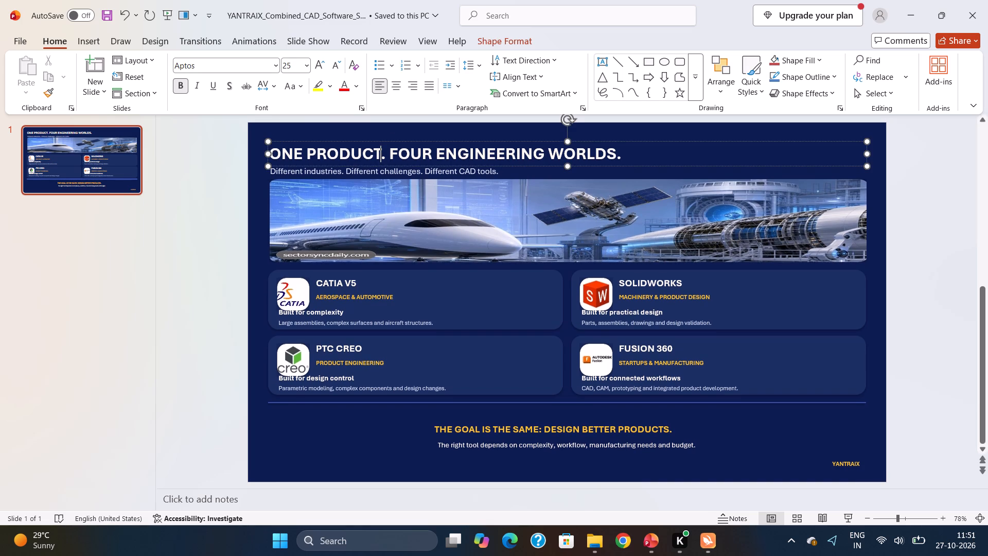
pyautogui.click(370, 138)
pyautogui.click(376, 142)
pyautogui.press('Delete')
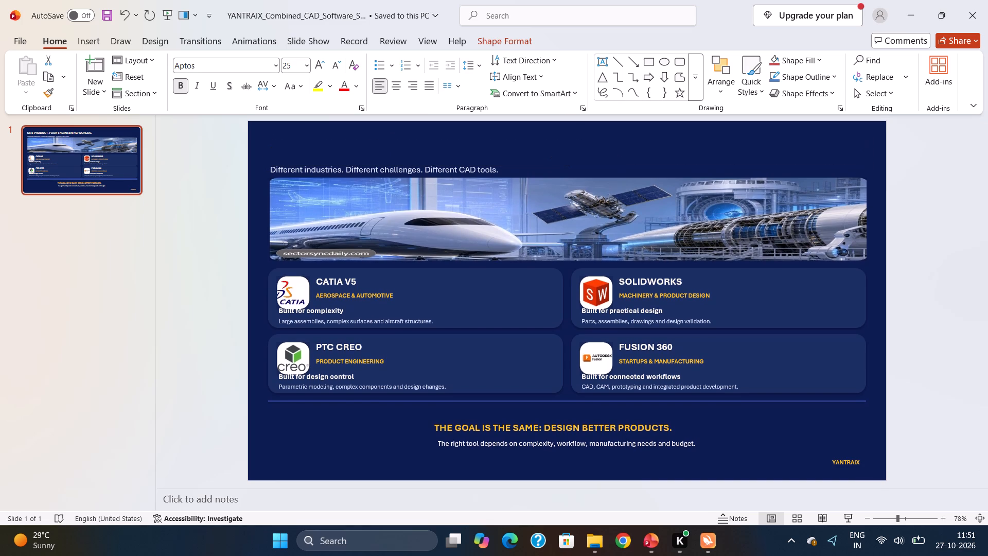
# Delete the "Different industries. Different challenges. Different CAD tools." subtitle text box above the banner picture.
pyautogui.click(429, 218)
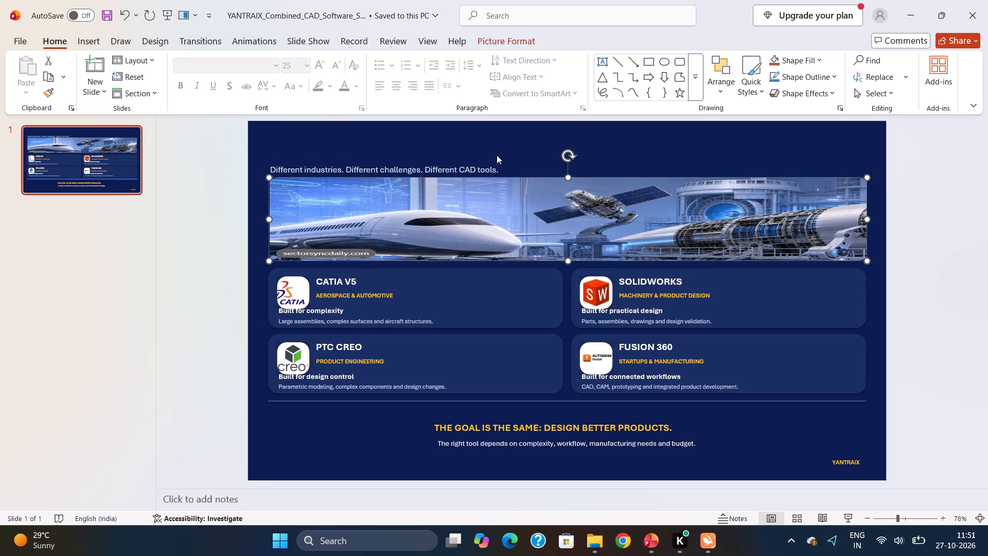
pyautogui.click(470, 168)
pyautogui.click(469, 161)
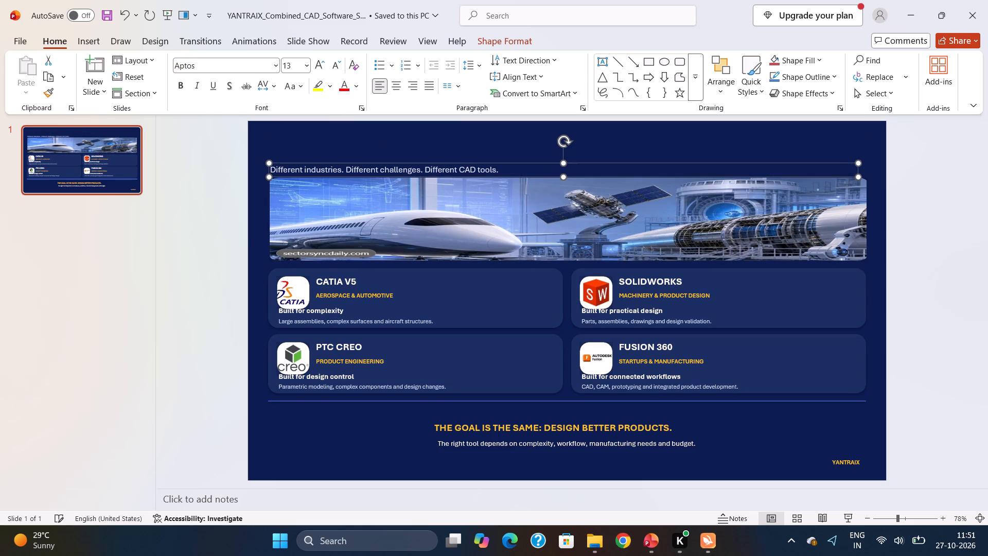
pyautogui.moveTo(469, 161); pyautogui.dragTo(464, 143)
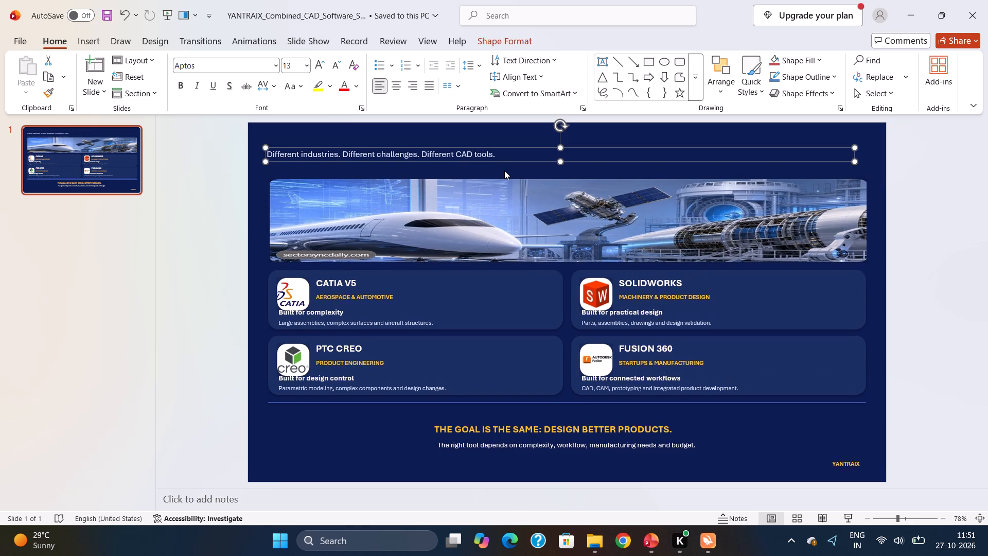
pyautogui.press('Delete')
# Move the horizontal divider line down to just above the "THE GOAL IS THE SAME" heading.
pyautogui.click(452, 195)
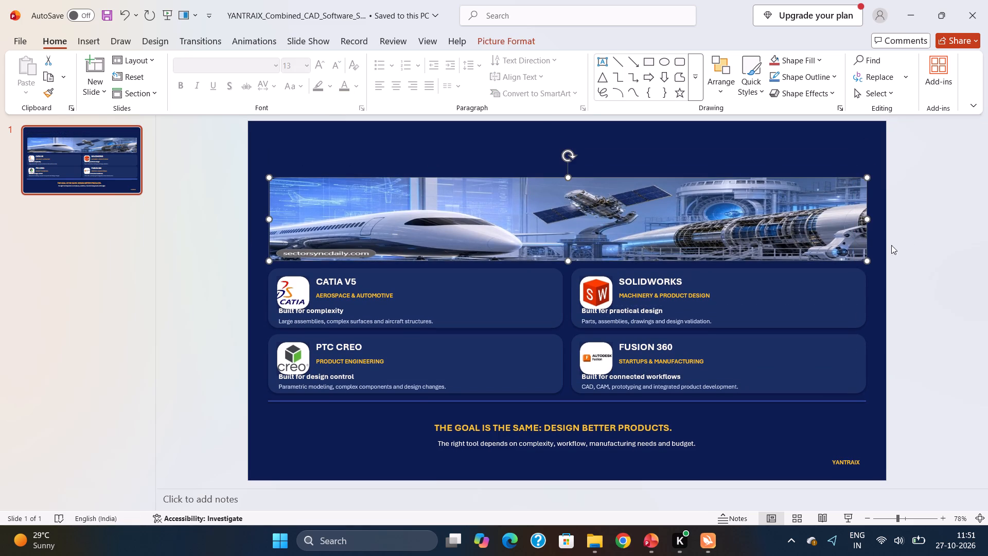
pyautogui.click(537, 279)
pyautogui.click(827, 373)
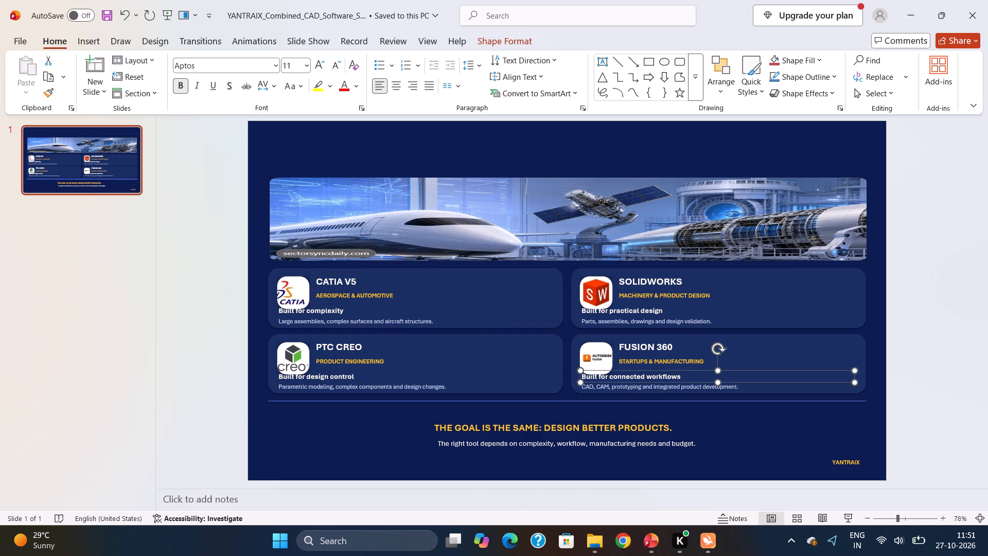
pyautogui.click(702, 401)
pyautogui.moveTo(580, 399); pyautogui.dragTo(583, 415)
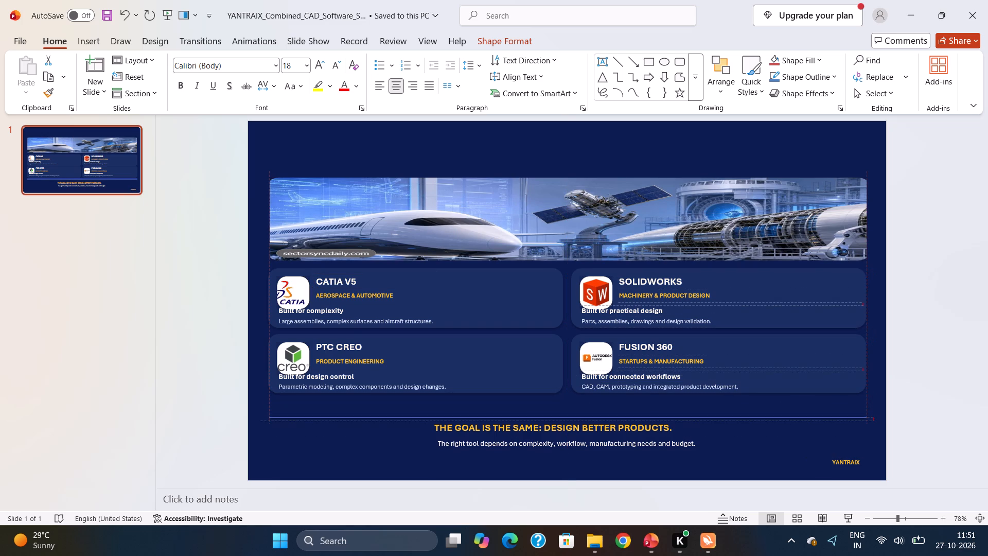
pyautogui.moveTo(583, 415); pyautogui.dragTo(583, 418)
# Move the rounded background card behind the FUSION 360 content down, close above the divider line.
pyautogui.click(705, 352)
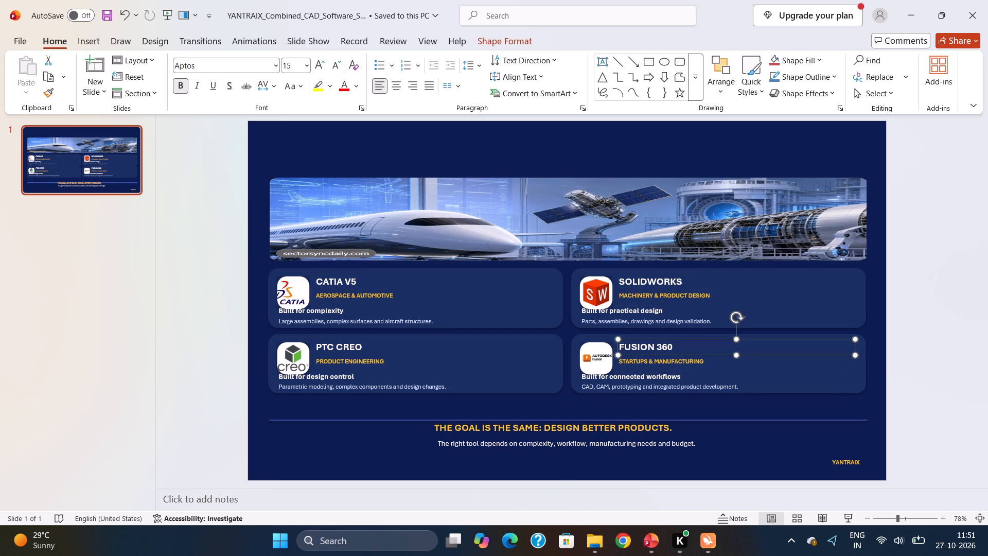
pyautogui.click(804, 335)
pyautogui.moveTo(802, 335); pyautogui.dragTo(802, 353)
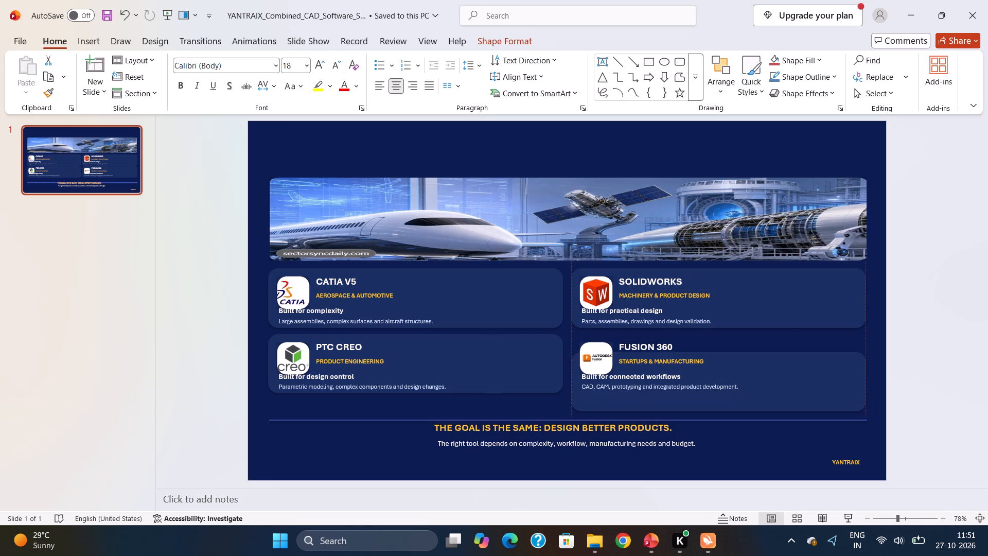
pyautogui.moveTo(802, 353); pyautogui.dragTo(803, 356)
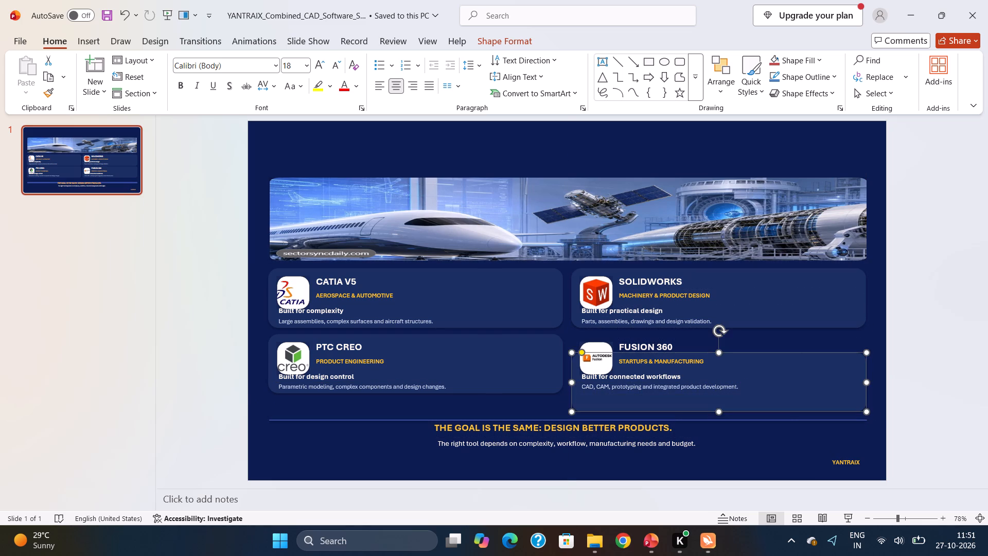
# Move the rounded background card behind the PTC CREO content down, level with the FUSION 360 card and left-aligned with the CATIA V5 card.
pyautogui.click(456, 353)
pyautogui.click(514, 381)
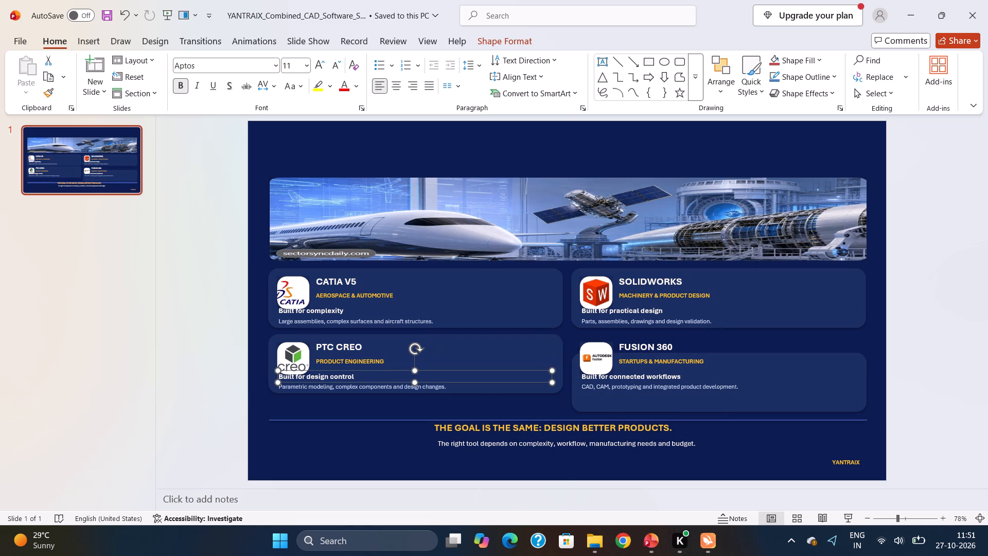
pyautogui.click(521, 337)
pyautogui.moveTo(518, 332); pyautogui.dragTo(520, 341)
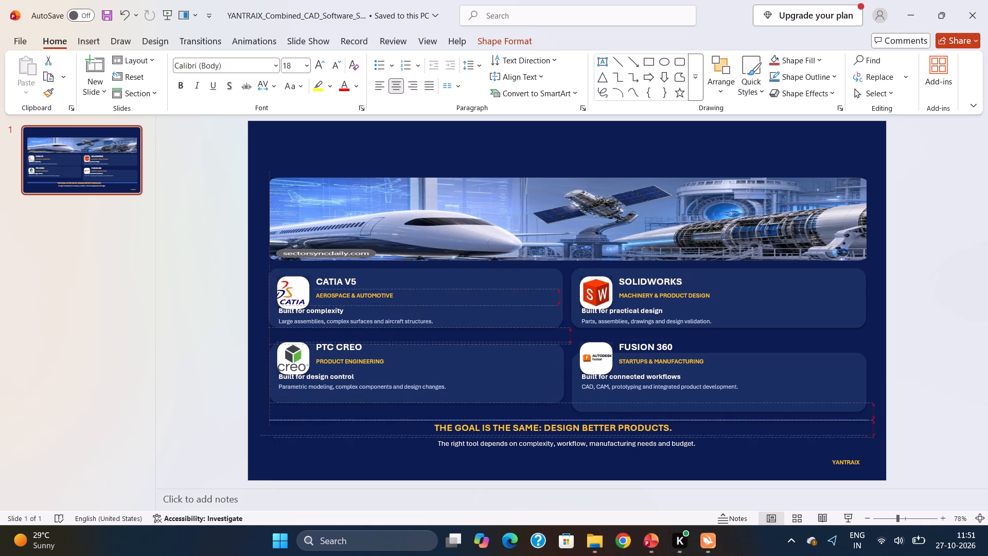
pyautogui.moveTo(520, 341); pyautogui.dragTo(520, 349)
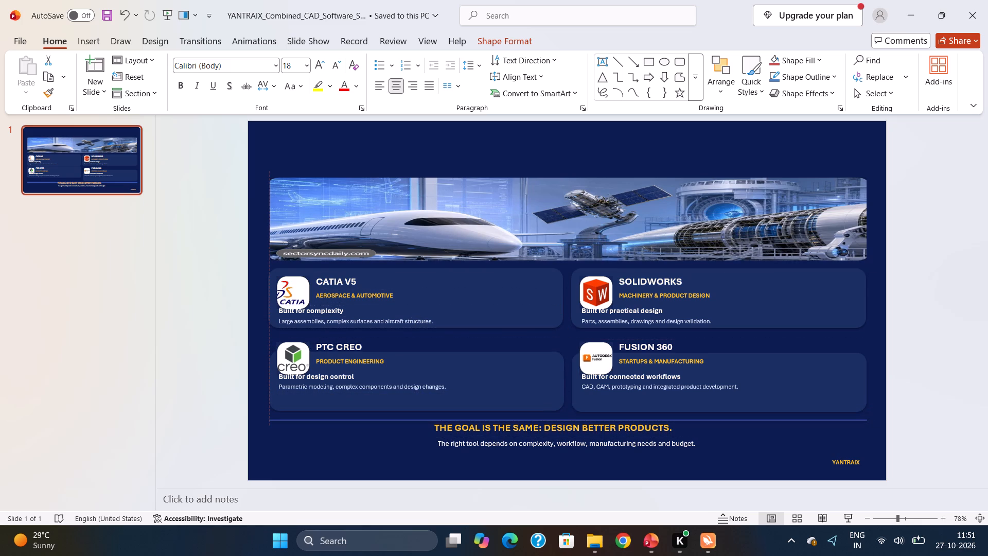
pyautogui.moveTo(520, 349); pyautogui.dragTo(516, 353)
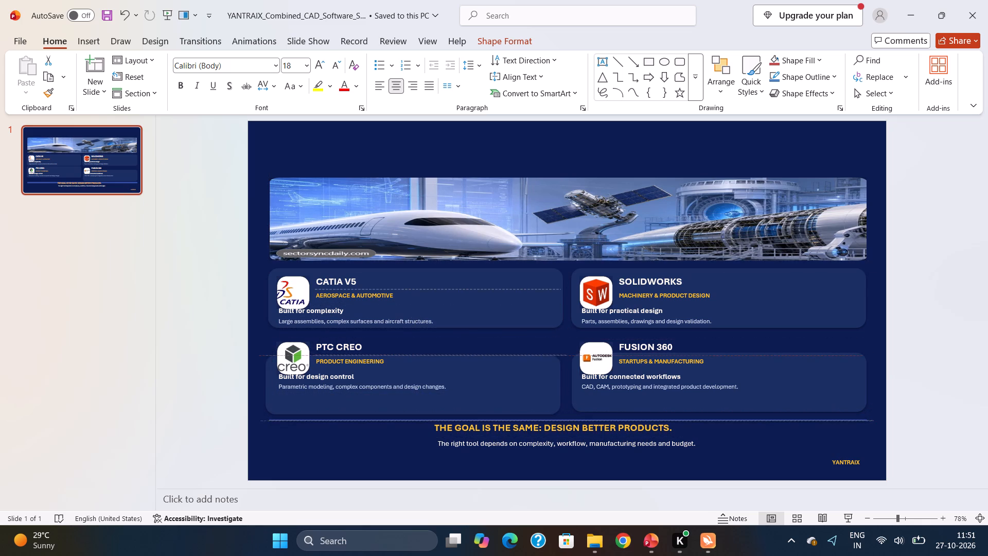
pyautogui.moveTo(516, 353); pyautogui.dragTo(506, 350)
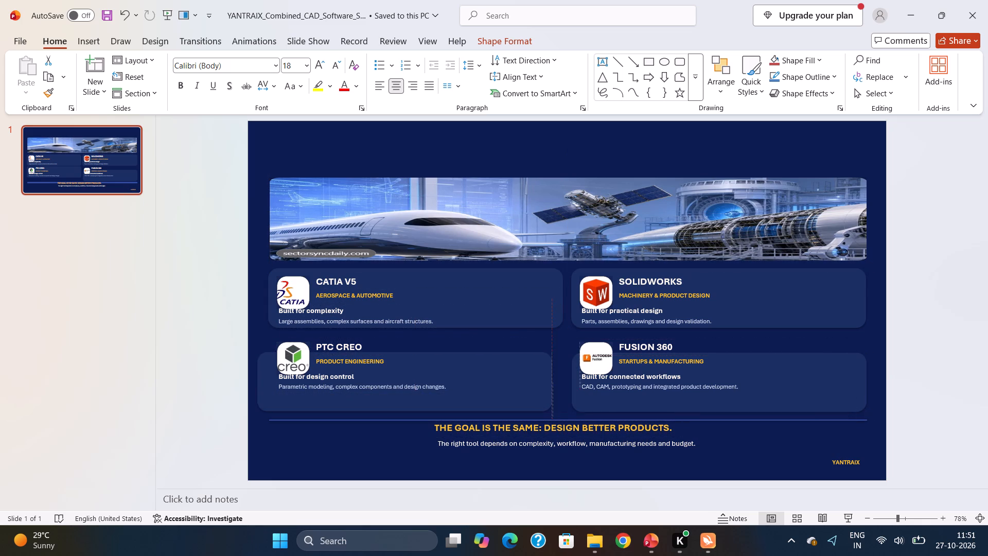
pyautogui.moveTo(506, 350); pyautogui.dragTo(522, 350)
pyautogui.moveTo(522, 350); pyautogui.dragTo(517, 352)
pyautogui.click(496, 331)
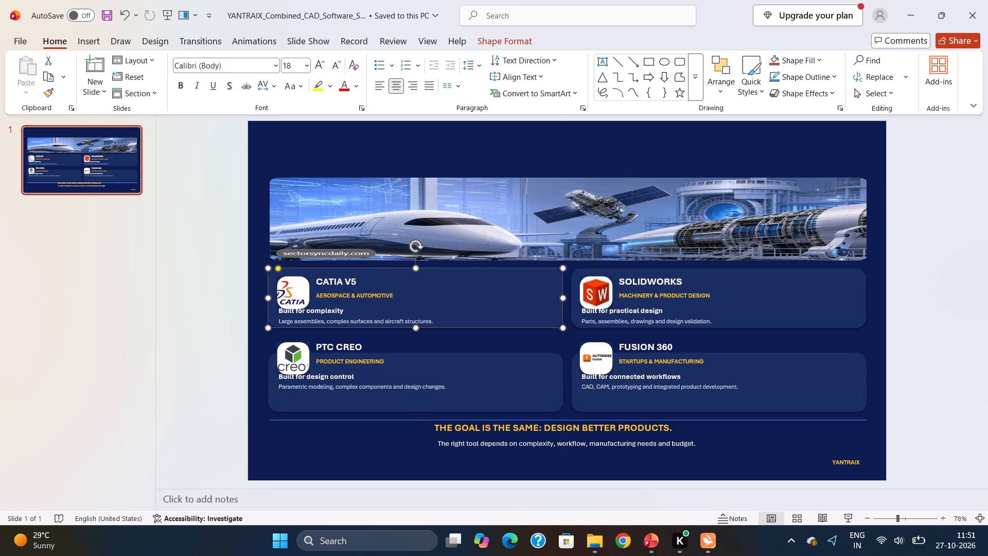
# Move the PTC CREO description line and the "Built for design control" line down into the lower part of their card.
pyautogui.click(393, 389)
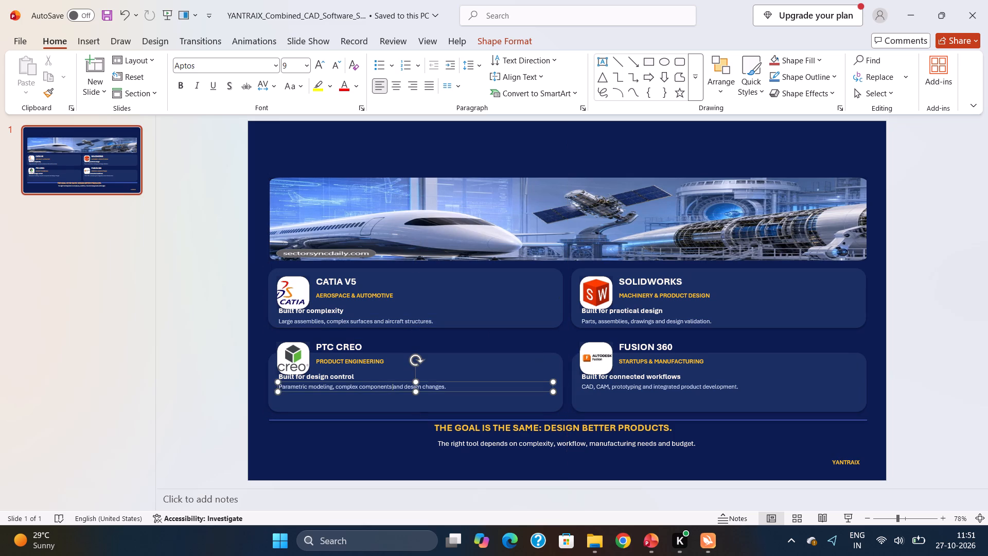
pyautogui.moveTo(463, 385); pyautogui.dragTo(464, 391)
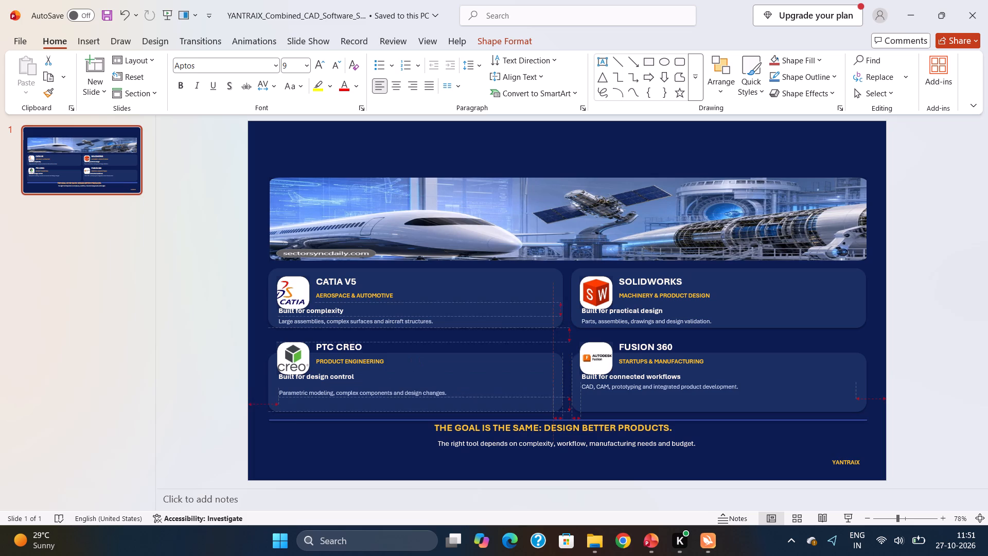
pyautogui.moveTo(464, 391); pyautogui.dragTo(465, 400)
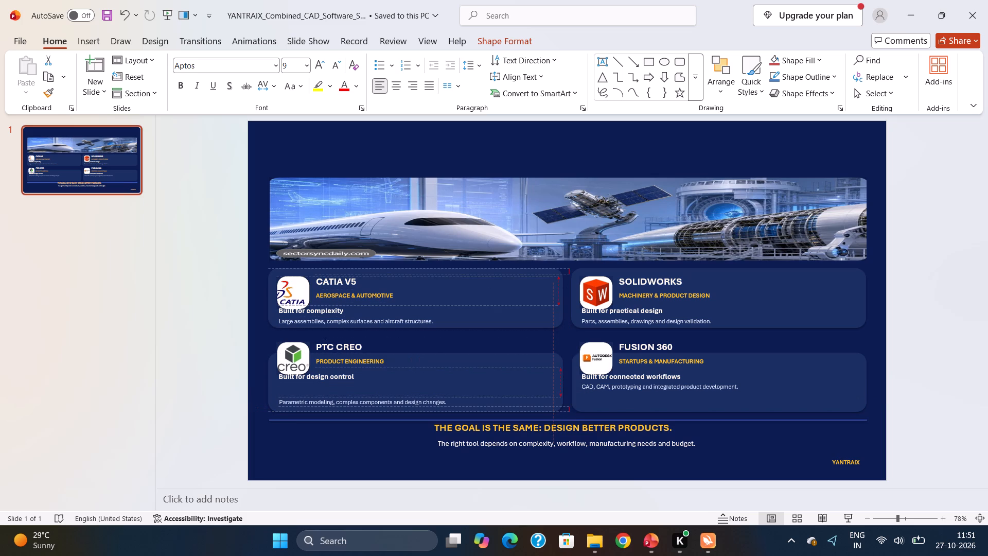
pyautogui.moveTo(465, 400); pyautogui.dragTo(465, 401)
pyautogui.click(332, 378)
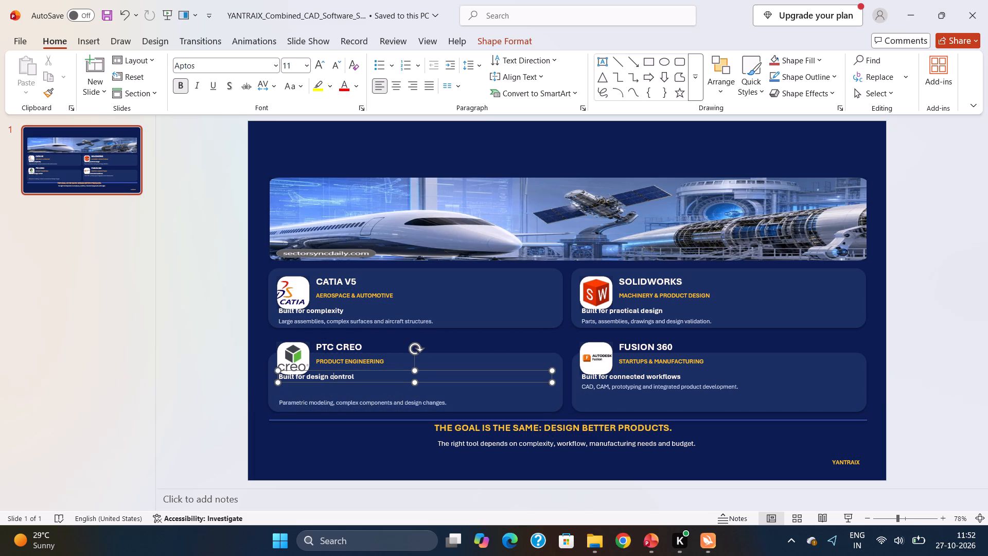
pyautogui.moveTo(389, 371); pyautogui.dragTo(390, 384)
# Move the "PRODUCT ENGINEERING" label and the "PTC CREO" heading down into their card, shifted slightly right.
pyautogui.click(304, 364)
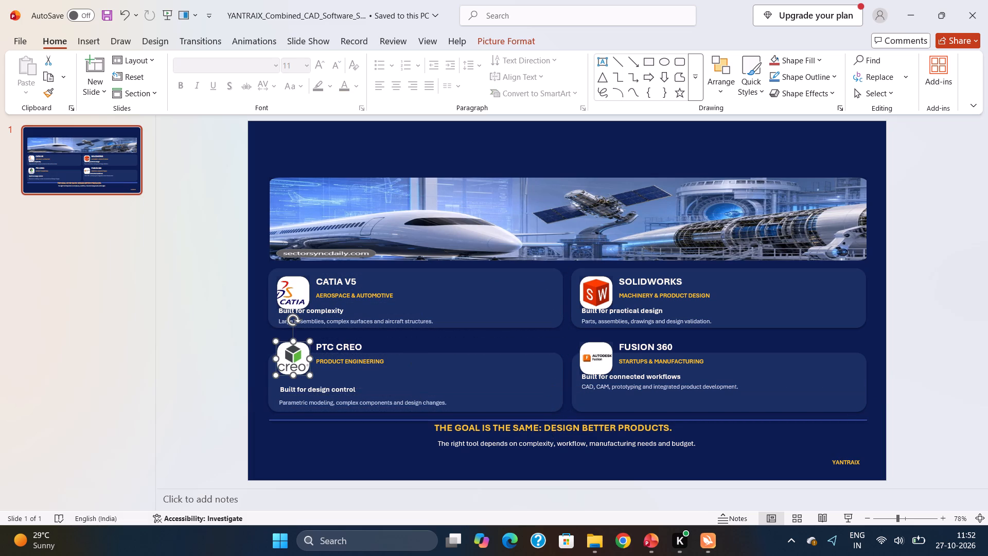
pyautogui.click(378, 366)
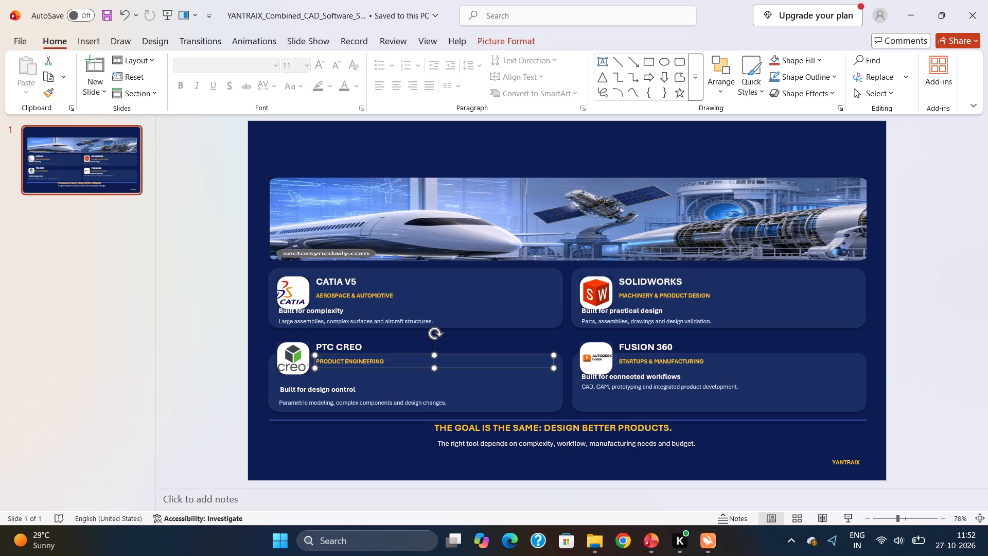
pyautogui.moveTo(400, 357); pyautogui.dragTo(421, 372)
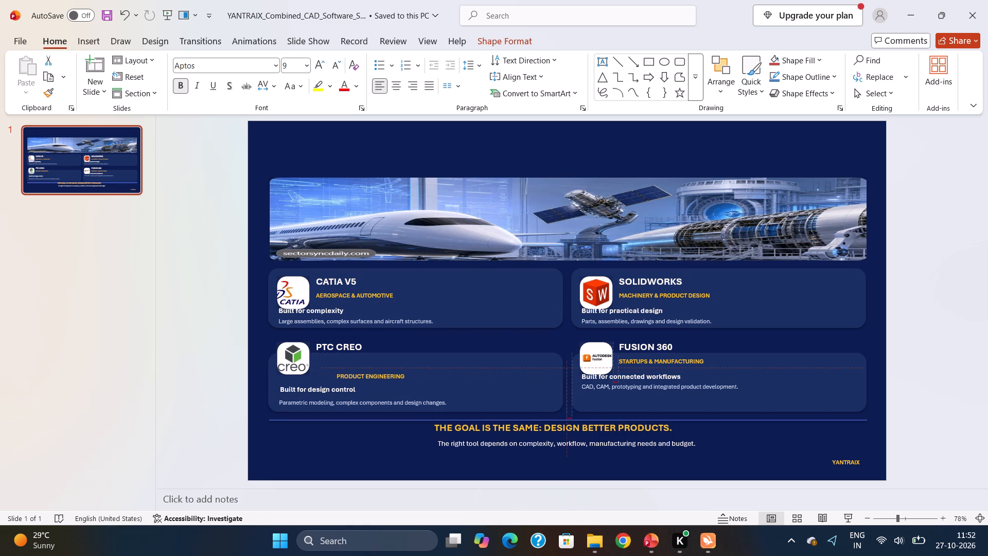
pyautogui.moveTo(421, 372); pyautogui.dragTo(407, 373)
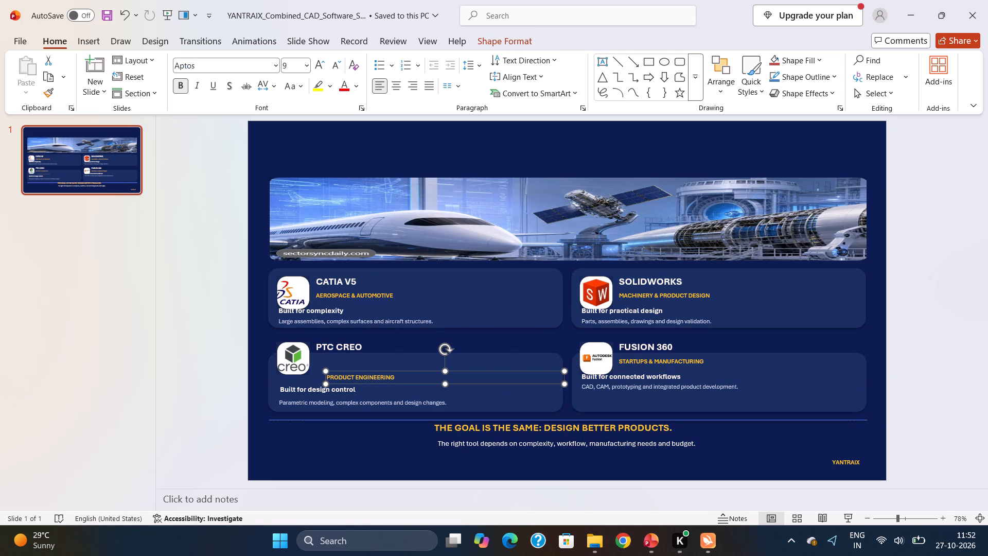
pyautogui.click(360, 345)
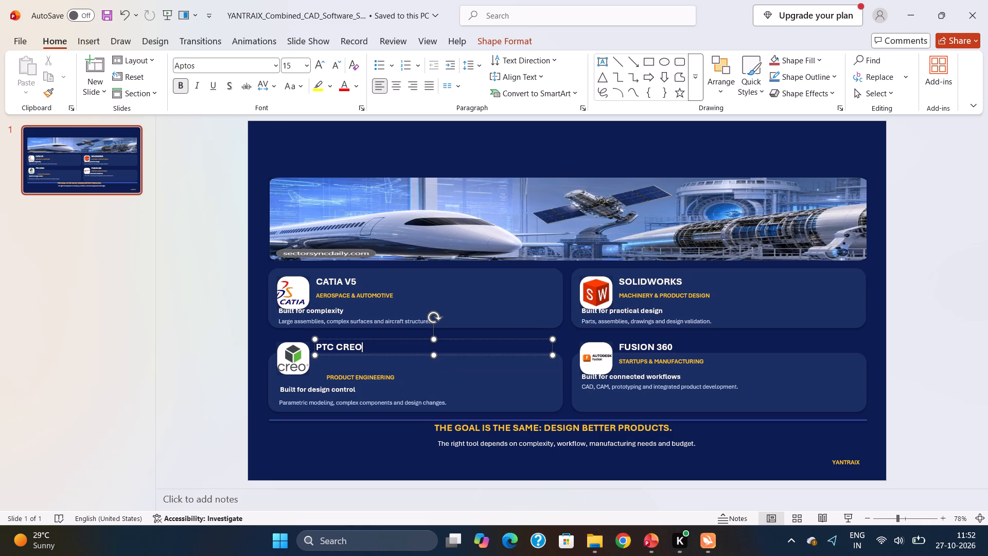
pyautogui.moveTo(372, 340); pyautogui.dragTo(387, 355)
pyautogui.click(481, 383)
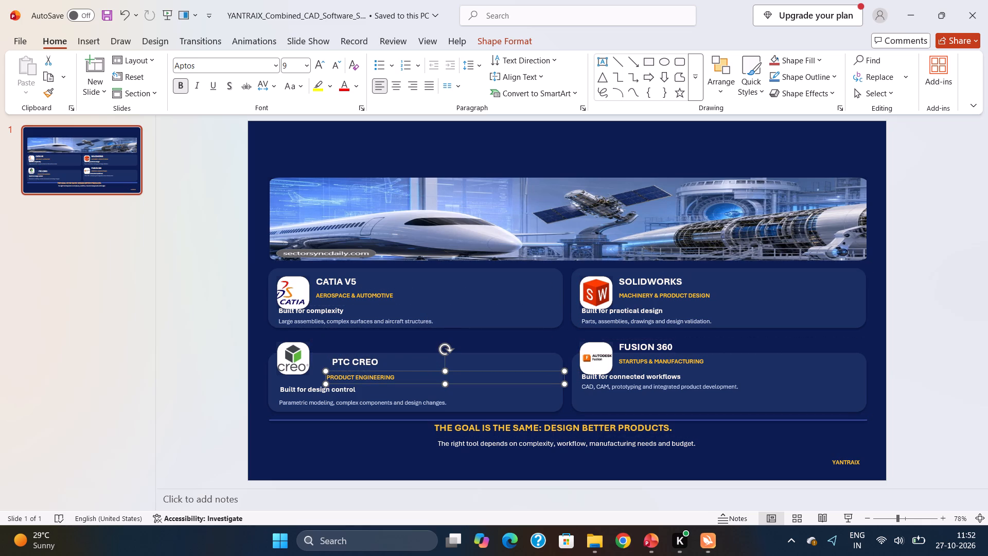
pyautogui.click(539, 396)
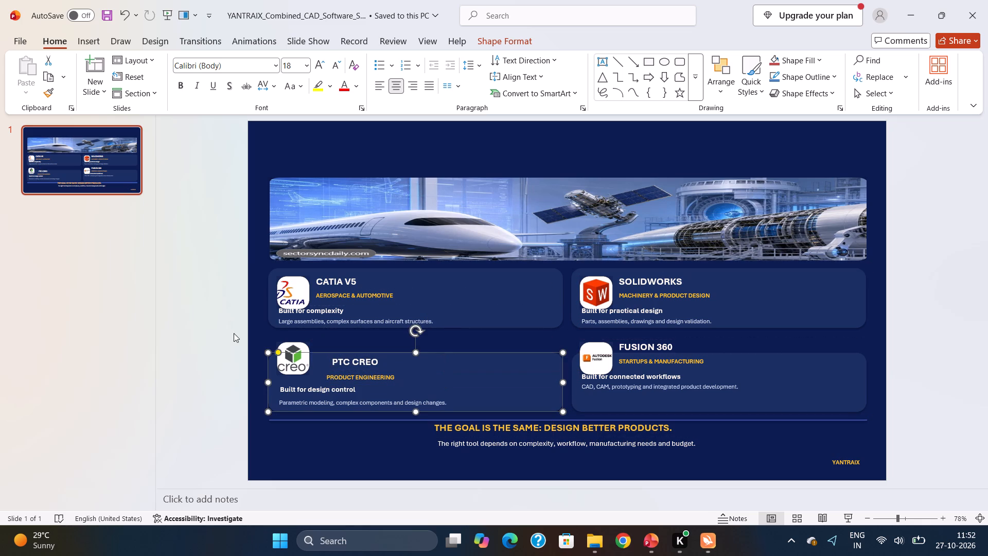
# Move the Creo logo down so it sits inside the card beside the PTC CREO heading.
pyautogui.click(303, 363)
pyautogui.moveTo(302, 364); pyautogui.dragTo(303, 374)
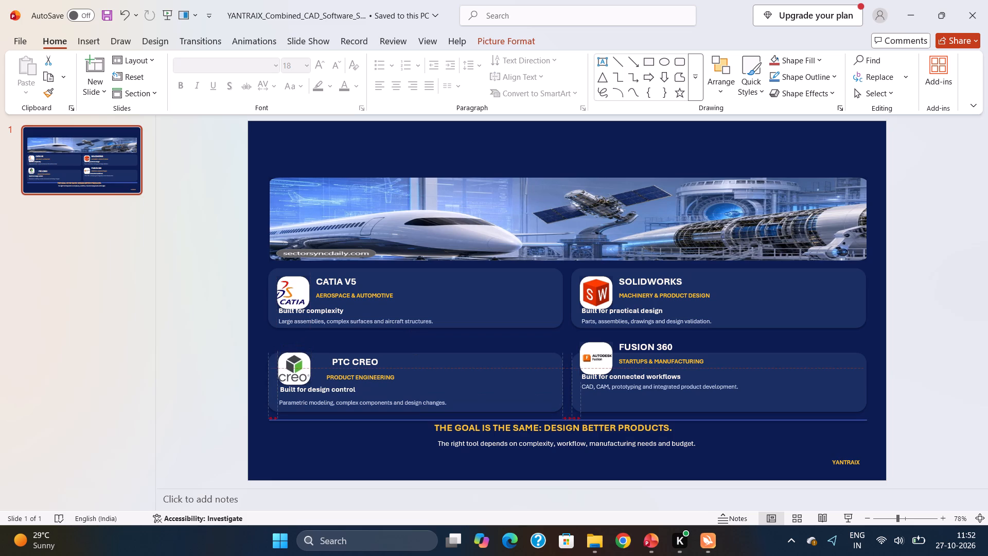
pyautogui.moveTo(303, 374); pyautogui.dragTo(304, 375)
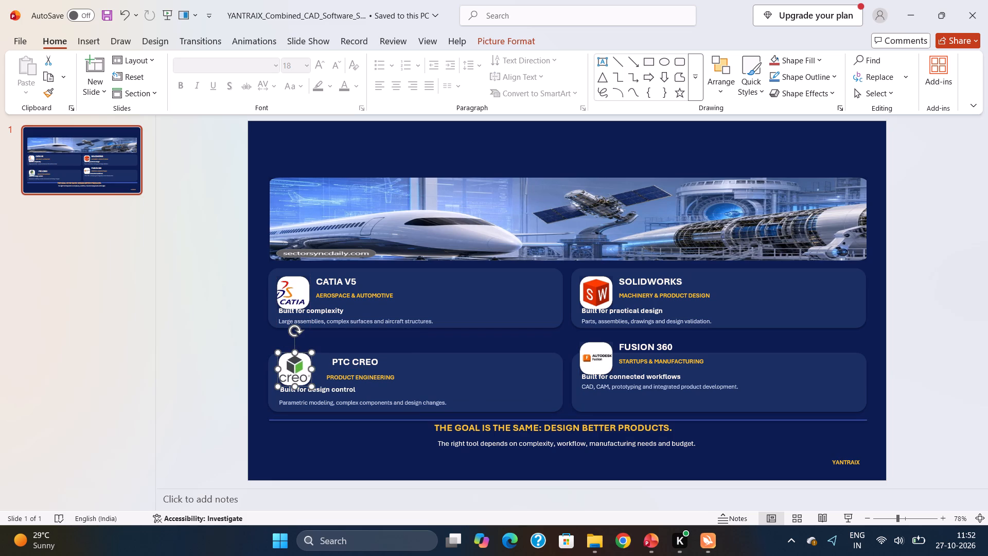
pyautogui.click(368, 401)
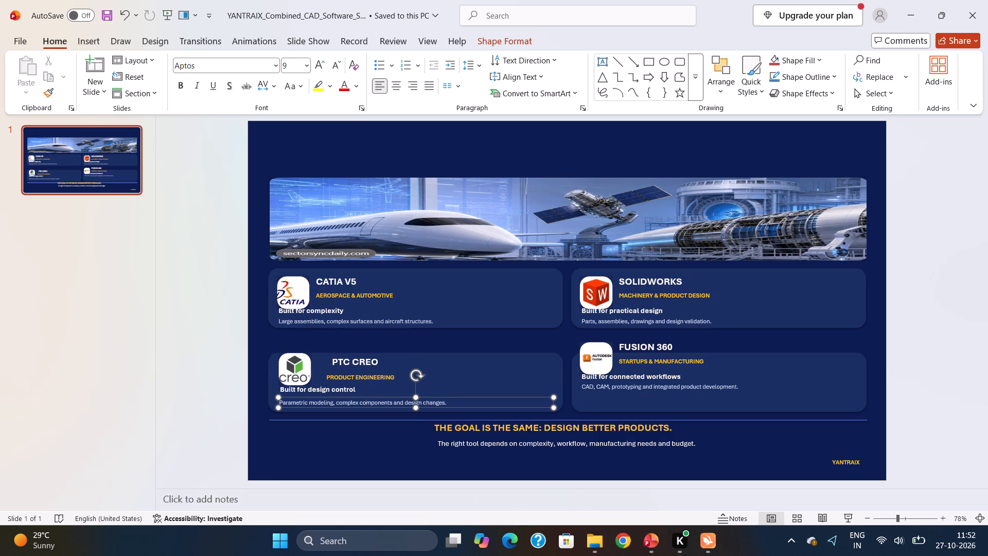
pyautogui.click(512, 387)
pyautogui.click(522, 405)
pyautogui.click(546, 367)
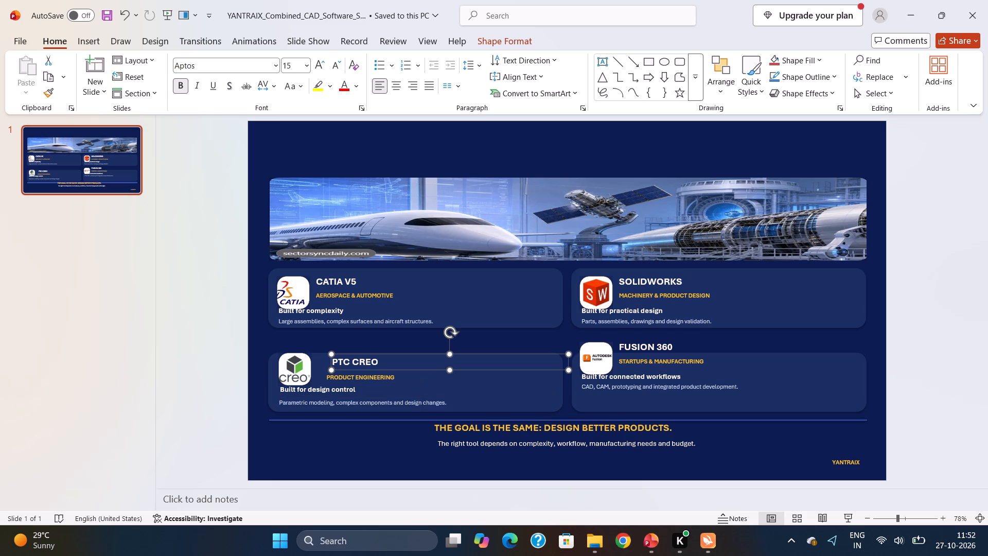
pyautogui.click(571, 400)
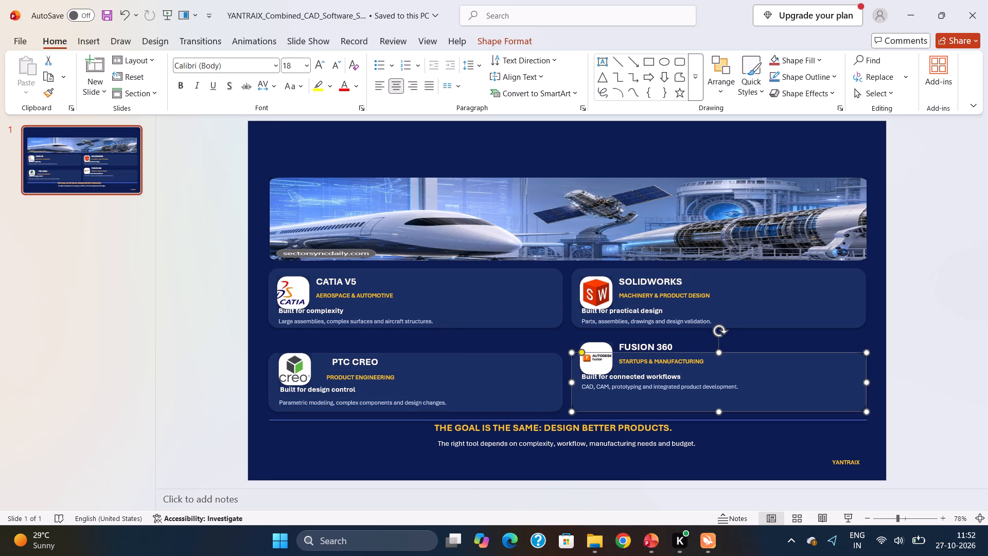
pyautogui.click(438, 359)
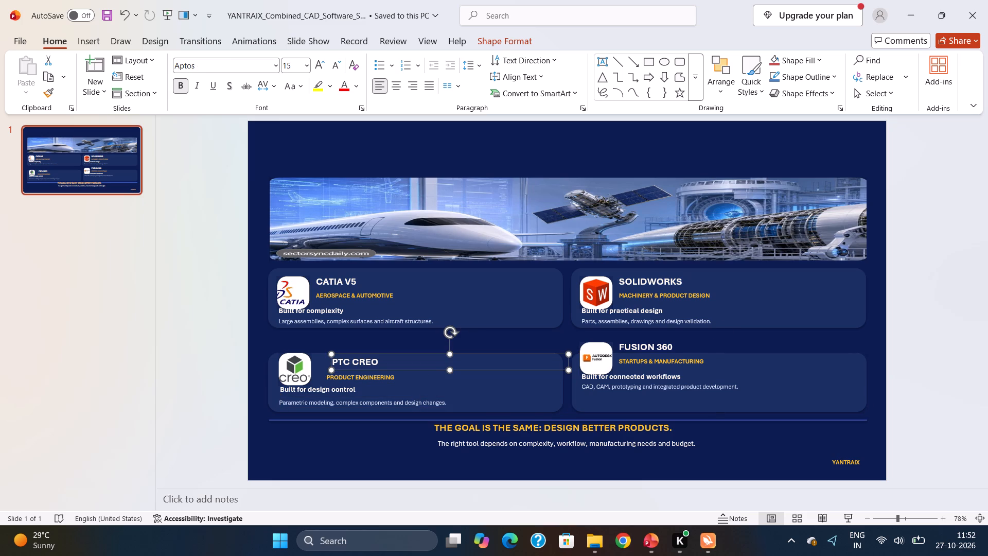
# Move the "Built for design control" line slightly down, clear of the Creo logo.
pyautogui.click(322, 387)
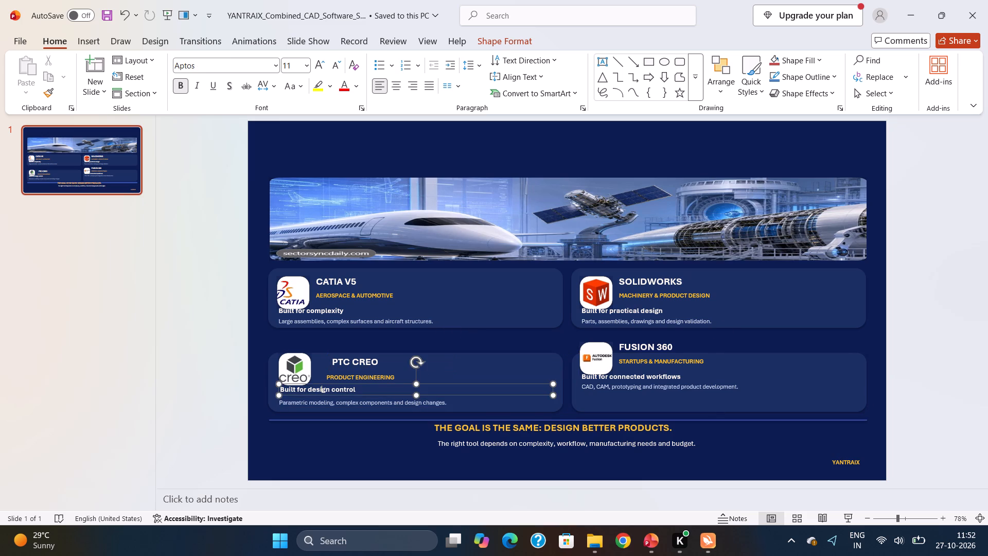
pyautogui.click(379, 385)
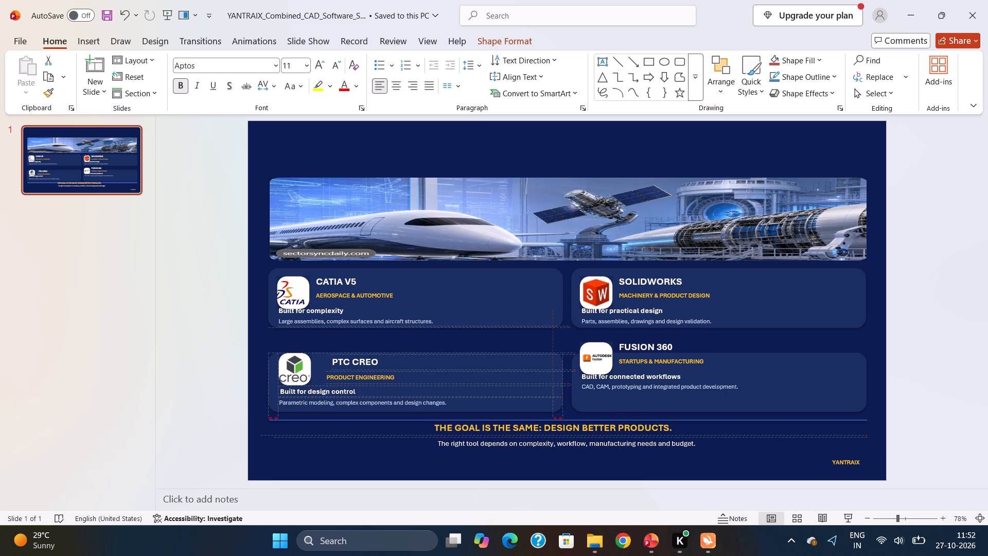
# Resize the PTC CREO background card from its bottom-right corner to make it slightly taller and narrower.
pyautogui.click(262, 352)
pyautogui.click(274, 362)
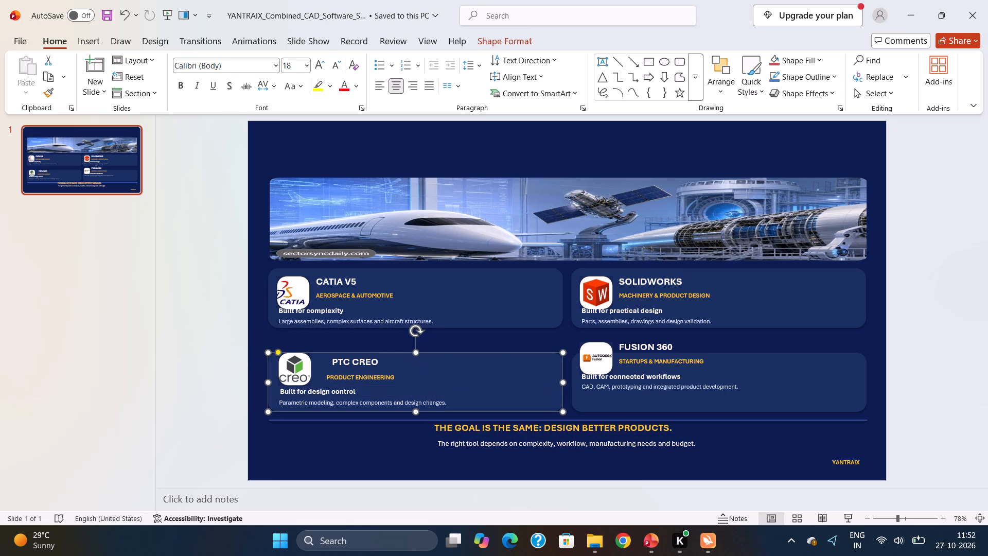
pyautogui.click(560, 412)
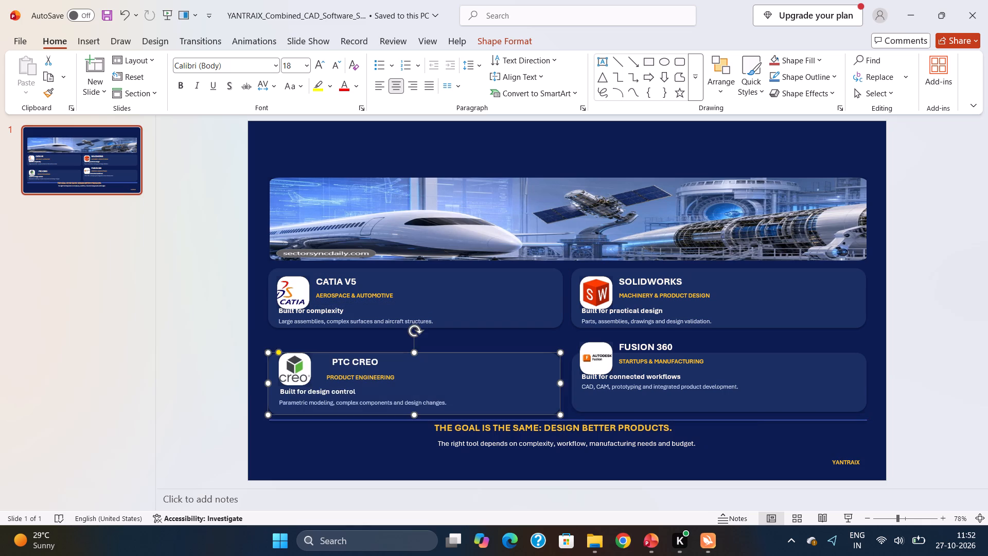
# Move the PTC CREO description line and the "Built for design control" line slightly further down toward the card's bottom edge.
pyautogui.click(477, 387)
pyautogui.click(439, 404)
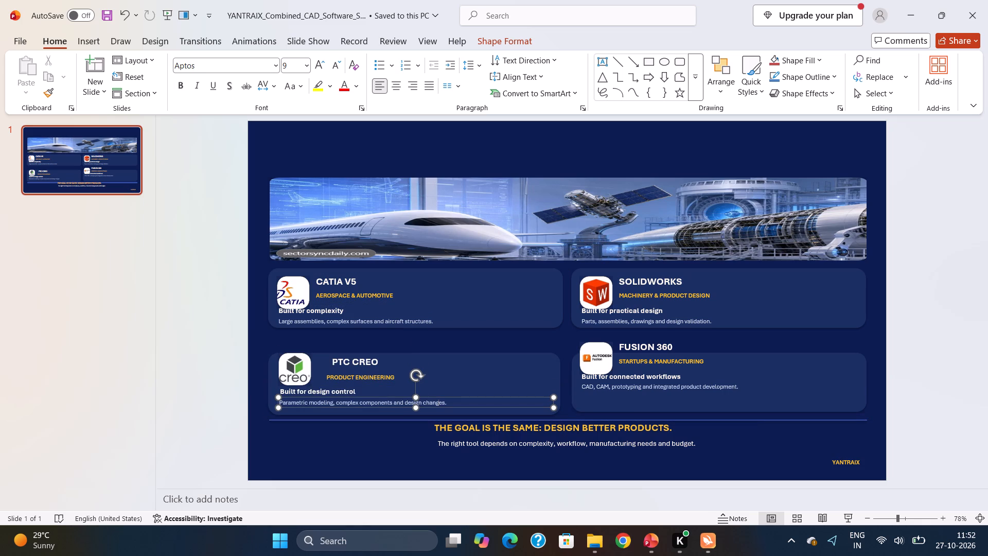
pyautogui.click(450, 395)
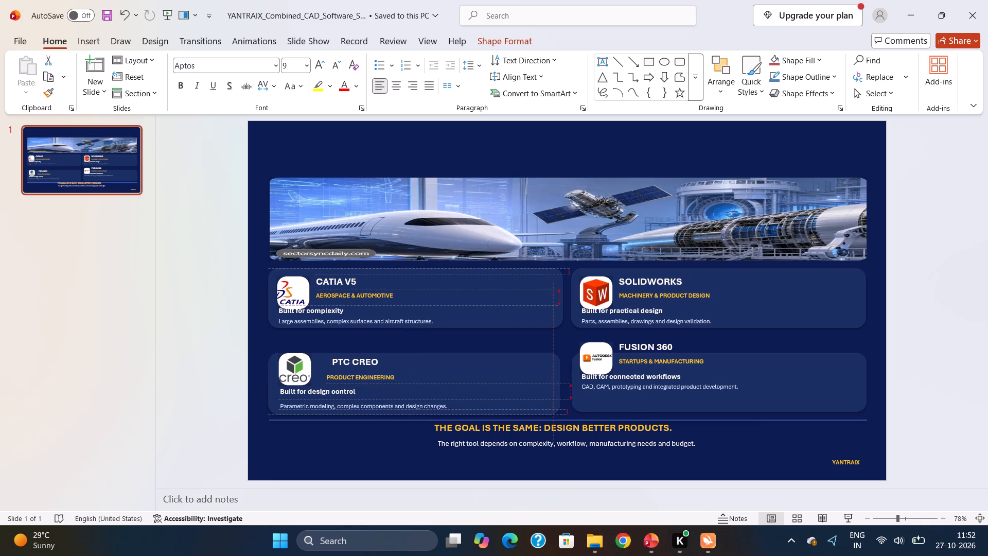
pyautogui.click(346, 392)
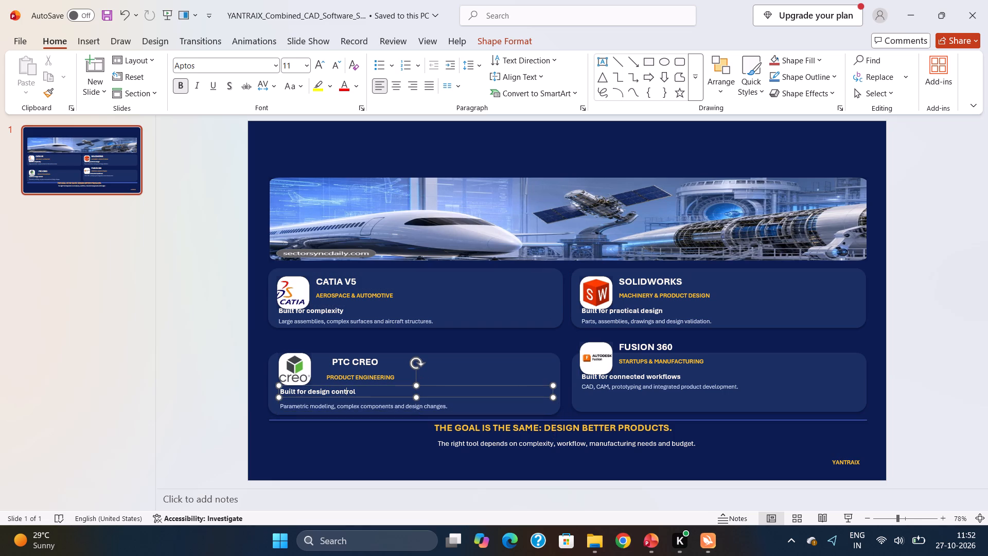
pyautogui.moveTo(386, 388); pyautogui.dragTo(387, 393)
# Move the "PRODUCT ENGINEERING" label and the "PTC CREO" heading slightly down to even out the spacing within their card.
pyautogui.click(384, 378)
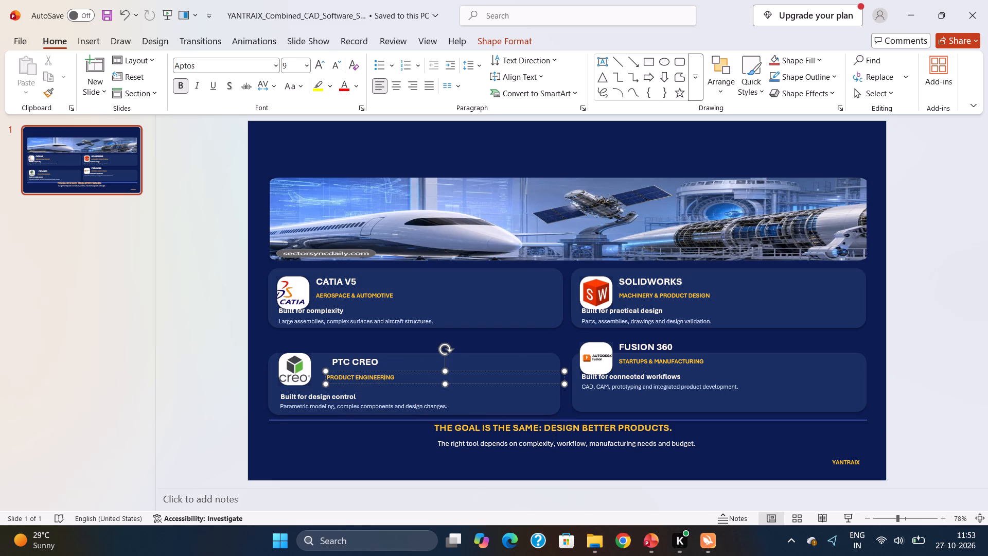
pyautogui.moveTo(393, 373); pyautogui.dragTo(393, 378)
pyautogui.click(395, 377)
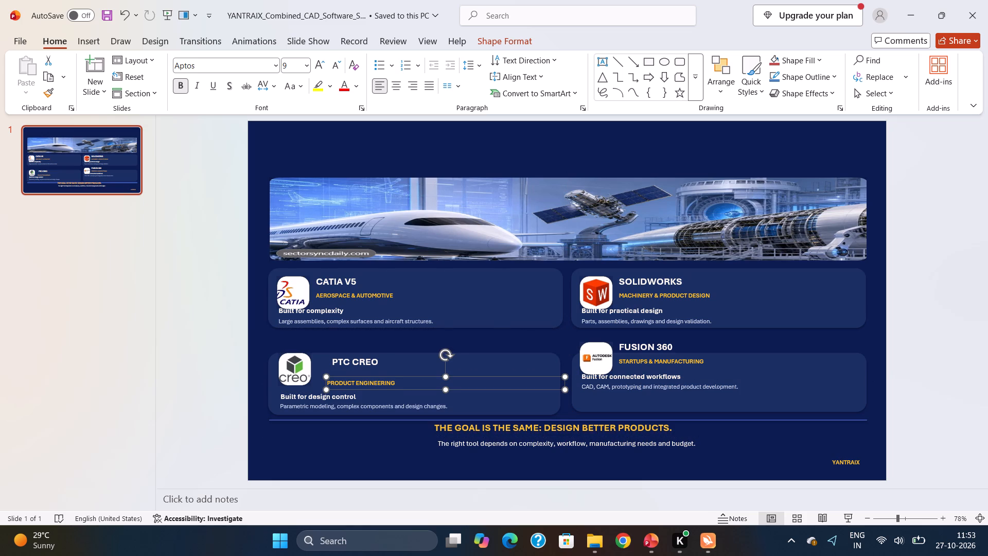
pyautogui.click(370, 366)
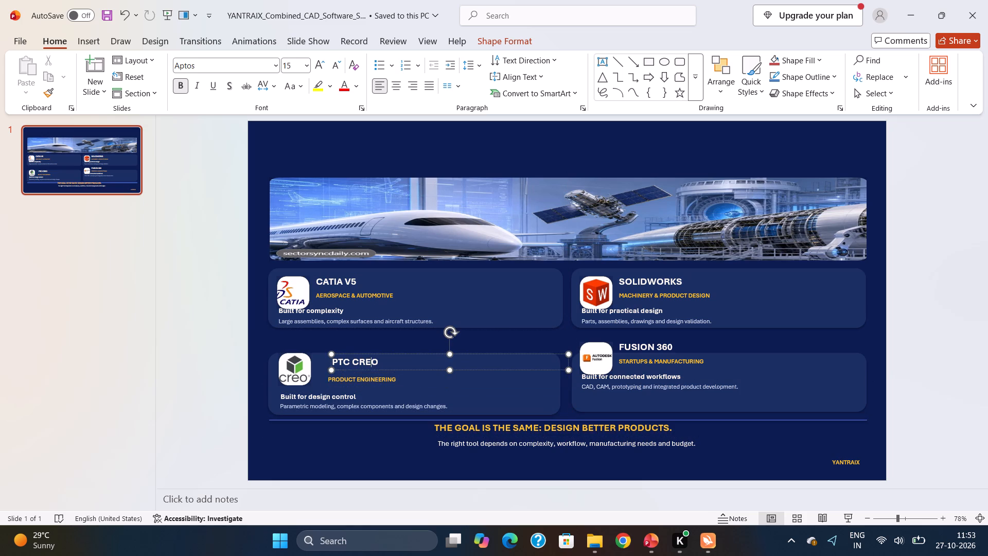
pyautogui.moveTo(391, 357); pyautogui.dragTo(389, 361)
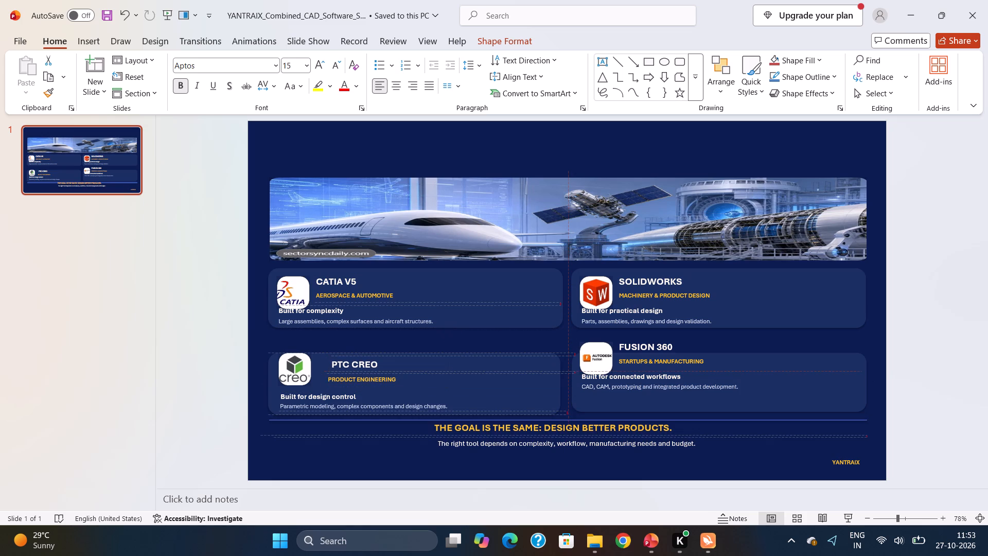
# Nudge the "PTC CREO" heading slightly left to line up with the "PRODUCT ENGINEERING" label below it.
pyautogui.moveTo(389, 361); pyautogui.dragTo(386, 361)
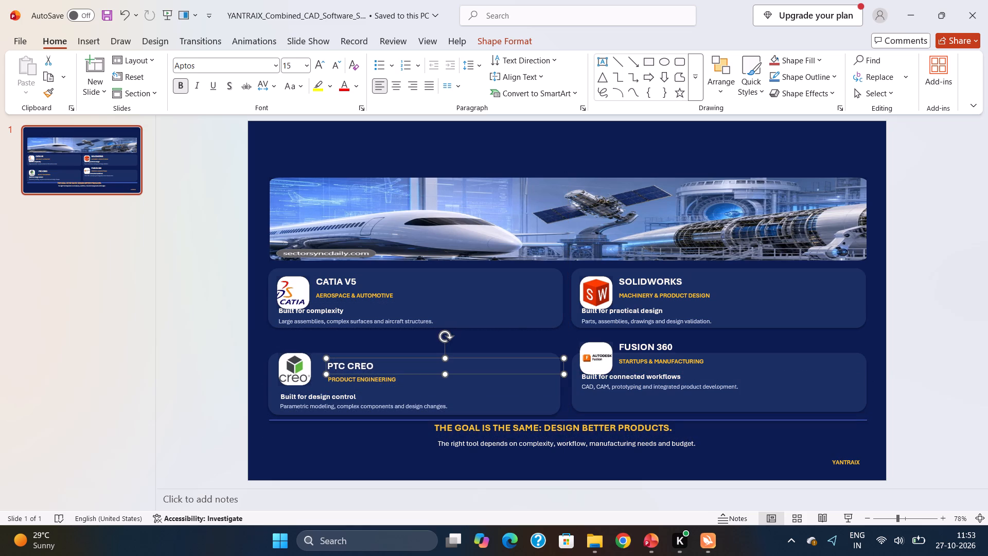
pyautogui.click(489, 391)
pyautogui.click(447, 406)
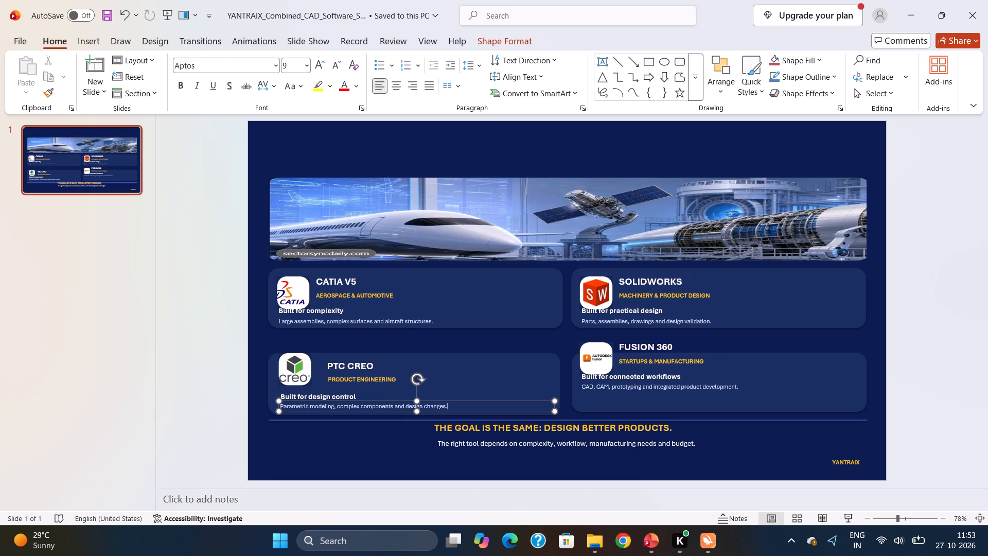
# Move the "CATIA V5" heading slightly down, closer to its "AEROSPACE & AUTOMOTIVE" label.
pyautogui.click(339, 281)
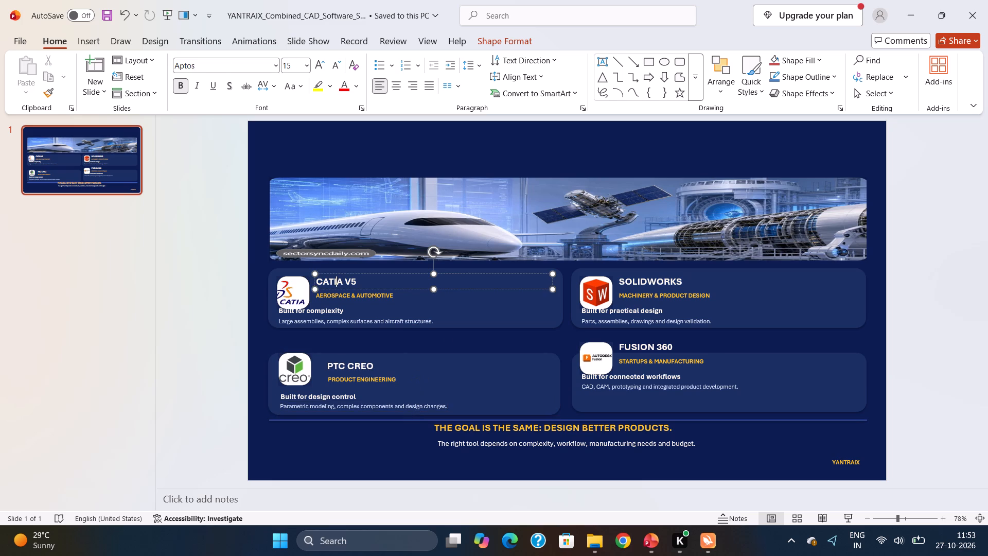
pyautogui.click(365, 277)
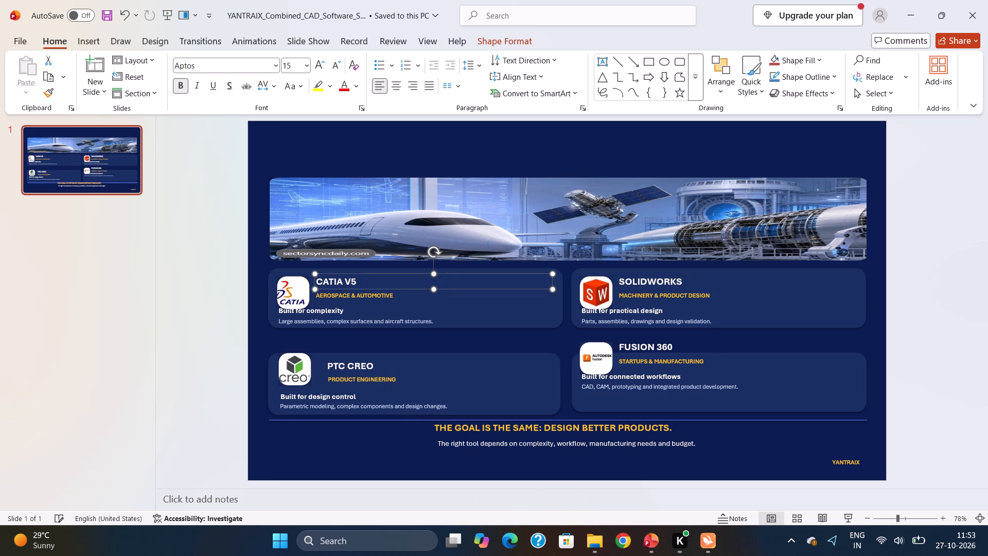
pyautogui.click(363, 277)
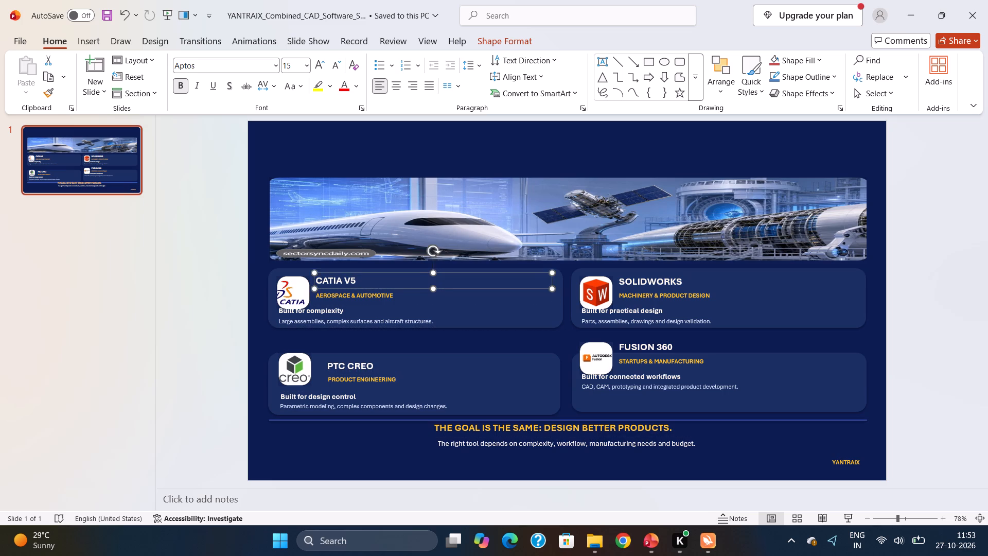
pyautogui.click(358, 292)
pyautogui.click(389, 289)
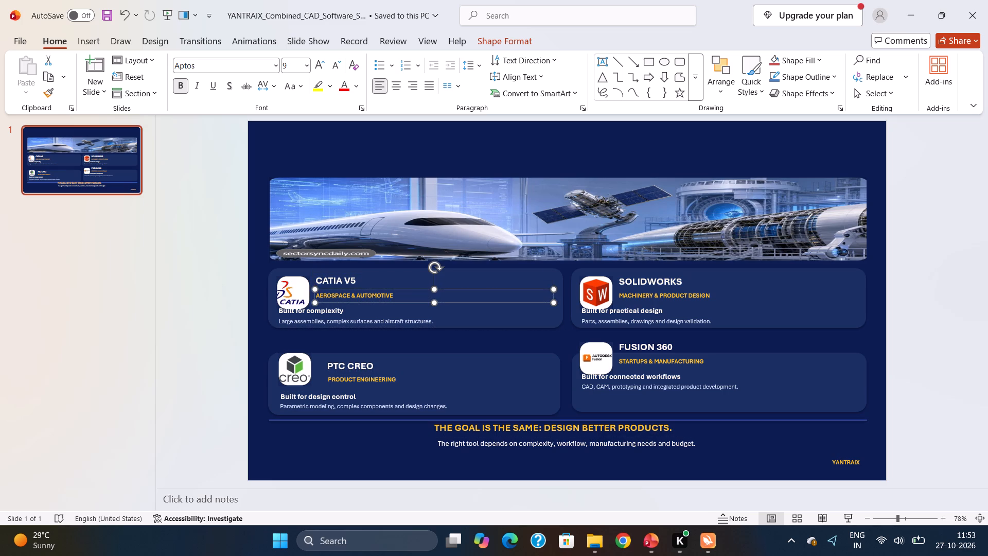
pyautogui.click(492, 314)
pyautogui.moveTo(454, 281); pyautogui.dragTo(452, 287)
pyautogui.click(517, 263)
pyautogui.click(514, 273)
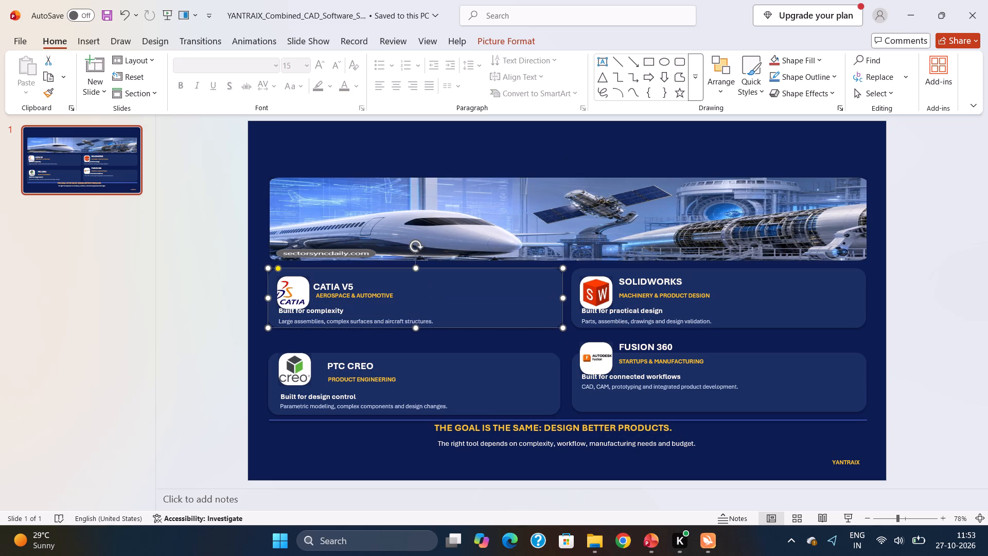
pyautogui.moveTo(514, 273); pyautogui.dragTo(508, 306)
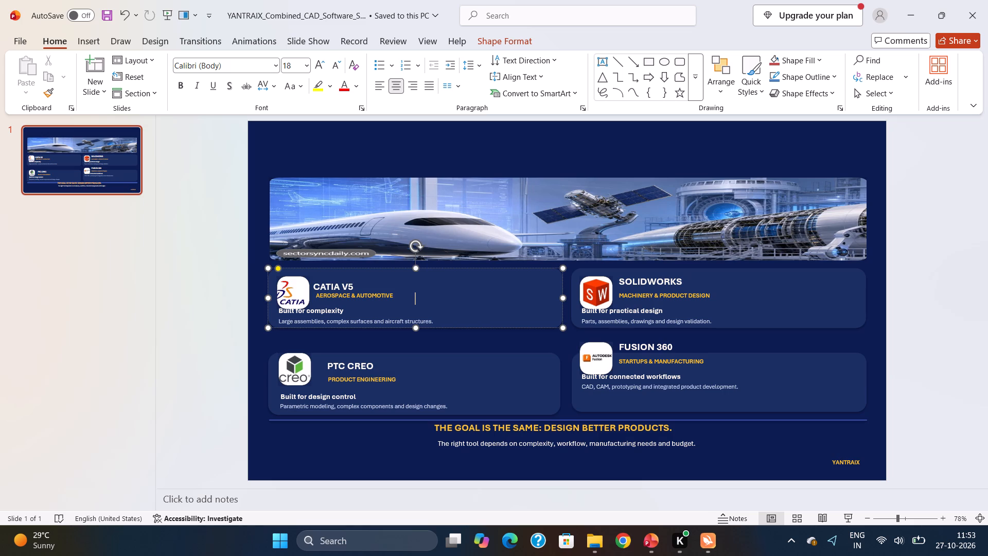
pyautogui.moveTo(508, 306); pyautogui.dragTo(508, 307)
# Move the Fusion 360 description line down near the card's bottom edge, level with the PTC CREO description.
pyautogui.click(681, 390)
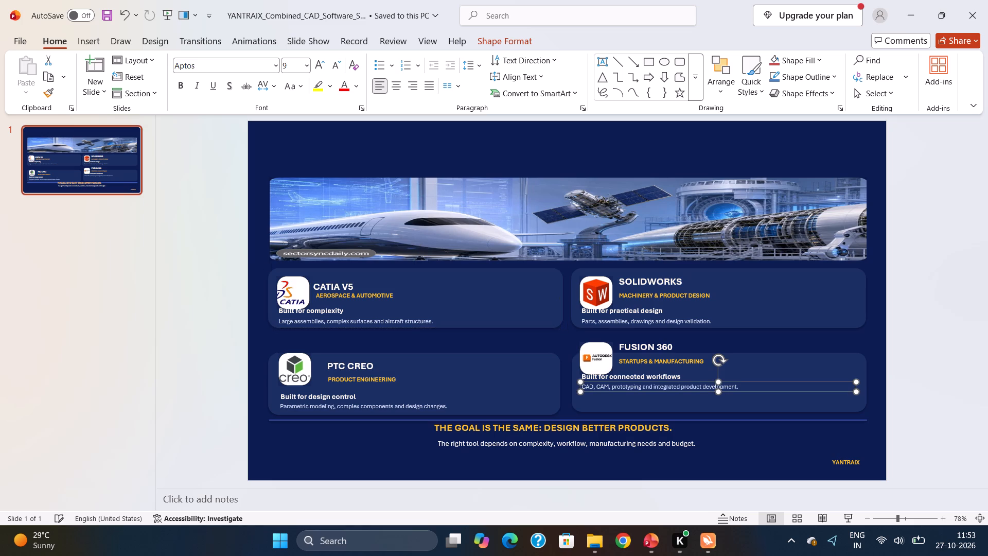
pyautogui.moveTo(732, 380); pyautogui.dragTo(732, 382)
pyautogui.moveTo(732, 382); pyautogui.dragTo(732, 396)
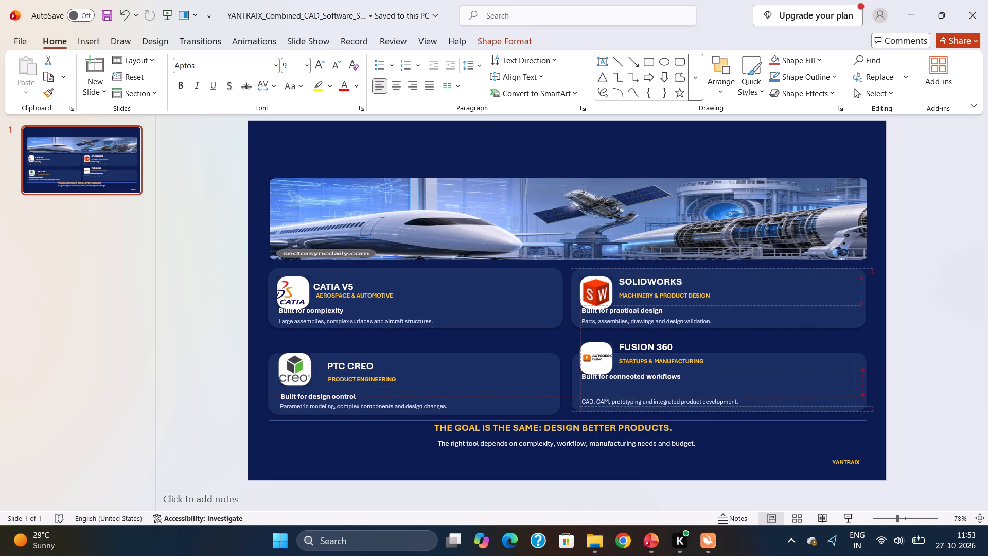
pyautogui.moveTo(732, 396); pyautogui.dragTo(732, 401)
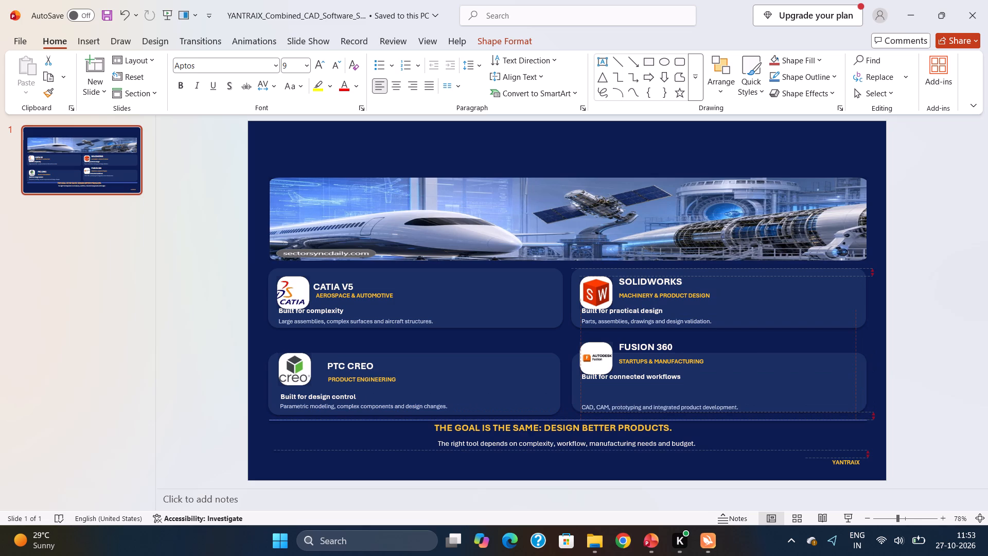
pyautogui.moveTo(732, 401); pyautogui.dragTo(730, 399)
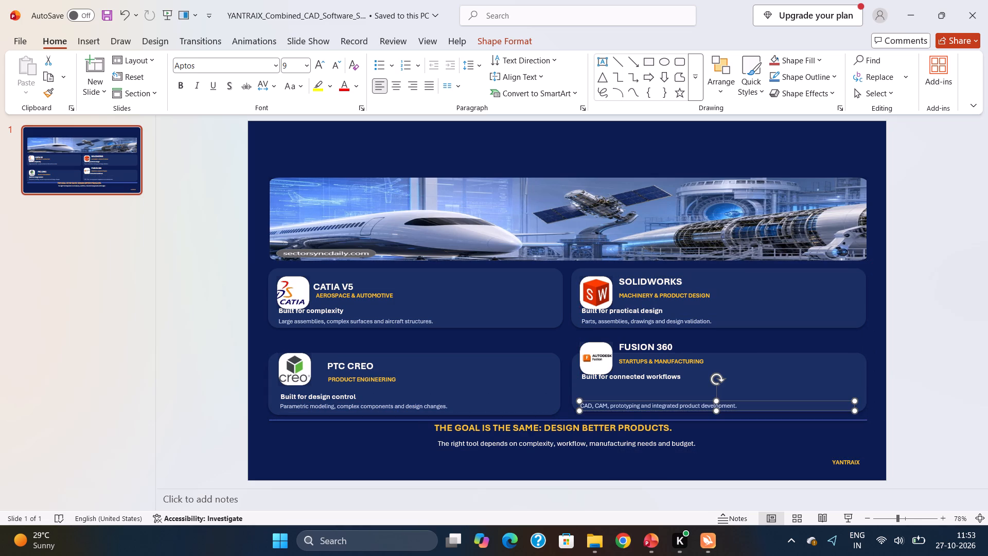
pyautogui.click(737, 381)
pyautogui.click(778, 405)
# Resize the Fusion 360 background card from its bottom-right corner to make it slightly taller, matching the PTC CREO card's bottom edge.
pyautogui.click(853, 374)
pyautogui.click(852, 356)
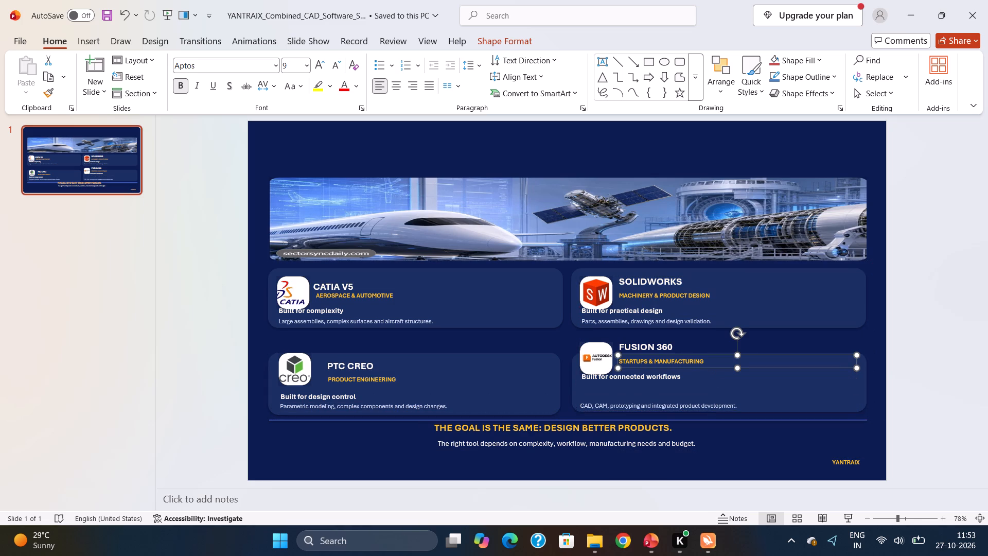
pyautogui.click(573, 366)
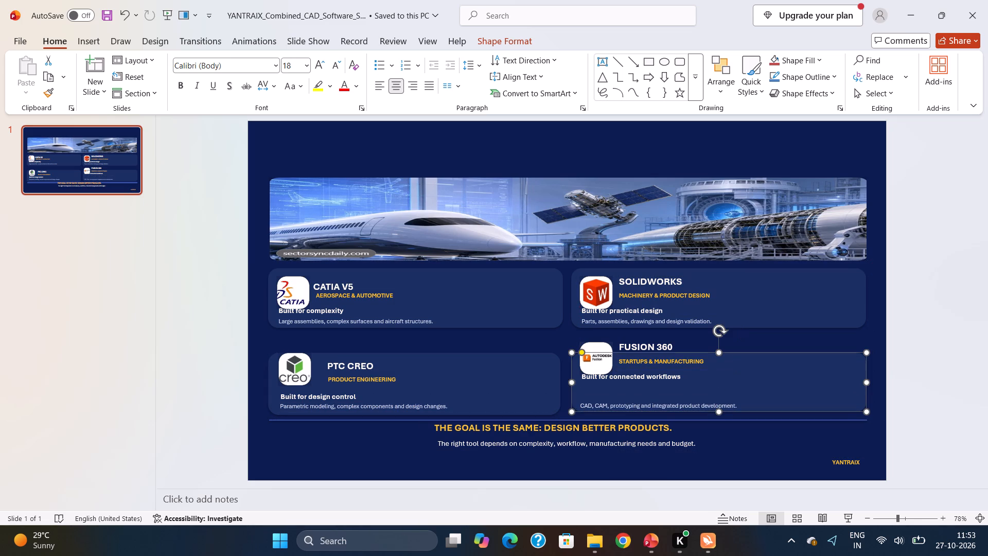
pyautogui.click(868, 411)
pyautogui.click(785, 389)
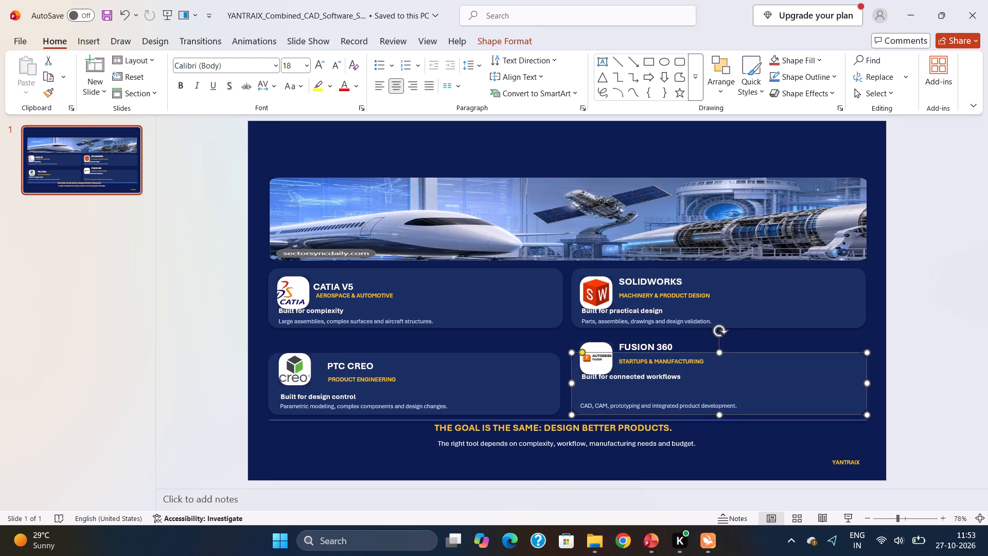
# Move the "Built for connected workflows" line down to just above the Fusion 360 description.
pyautogui.click(729, 388)
pyautogui.click(652, 380)
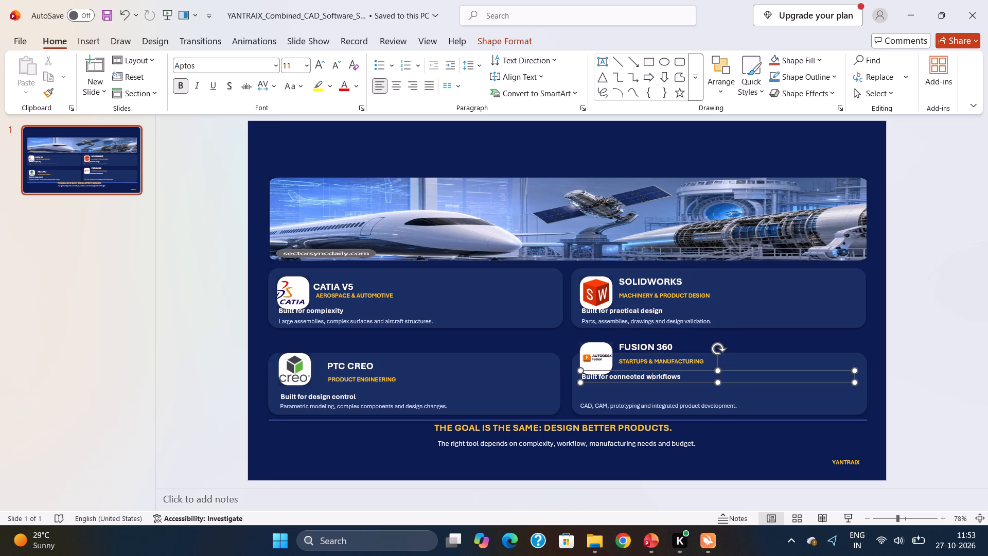
pyautogui.moveTo(674, 370); pyautogui.dragTo(673, 383)
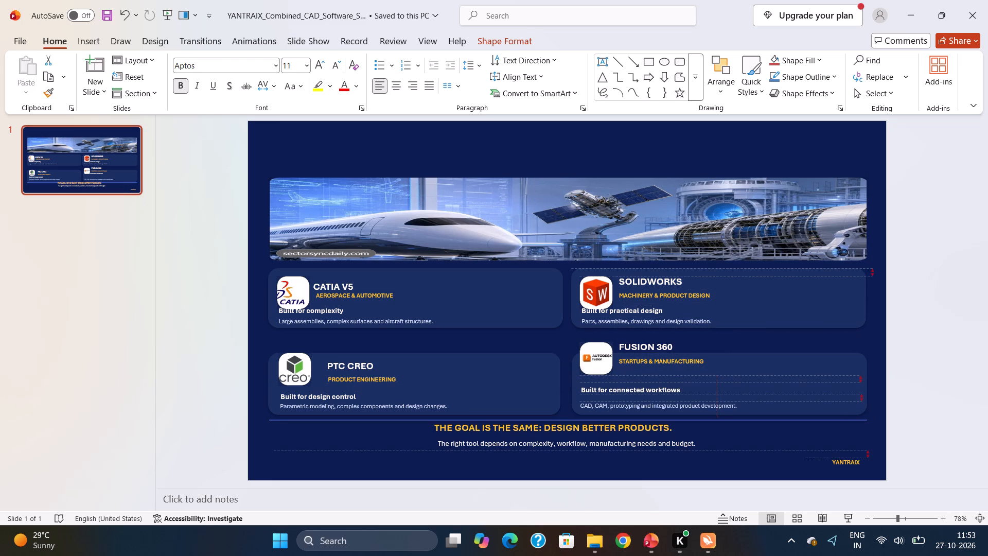
pyautogui.moveTo(673, 383); pyautogui.dragTo(673, 386)
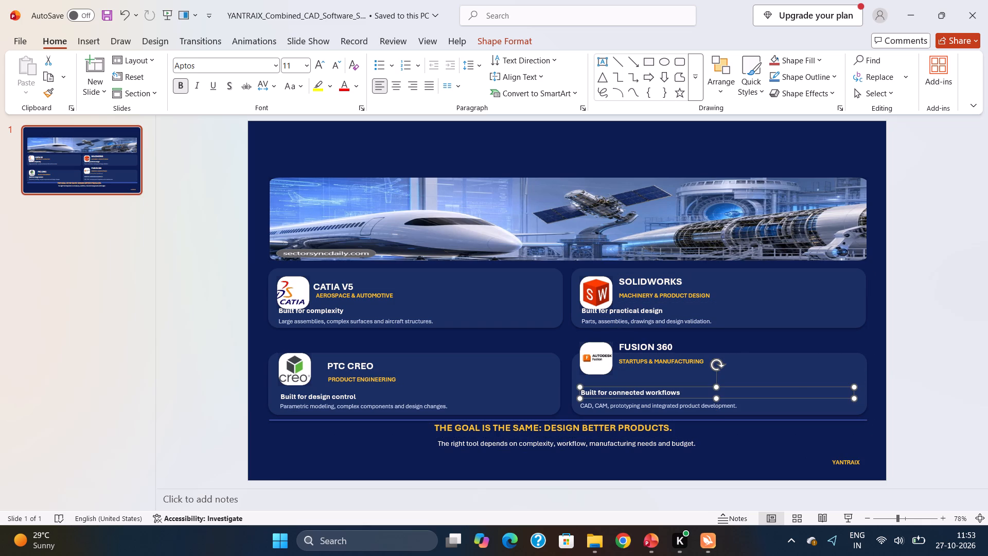
# Move the "STARTUPS & MANUFACTURING" label and the "FUSION 360" heading down so both sit inside their card.
pyautogui.click(758, 364)
pyautogui.moveTo(690, 357); pyautogui.dragTo(694, 369)
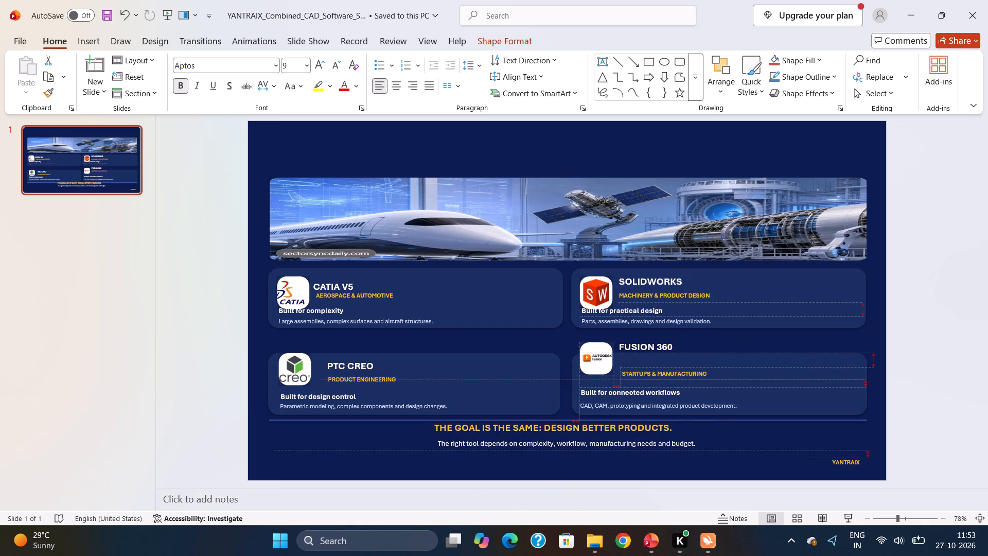
pyautogui.moveTo(694, 369); pyautogui.dragTo(694, 373)
pyautogui.click(673, 344)
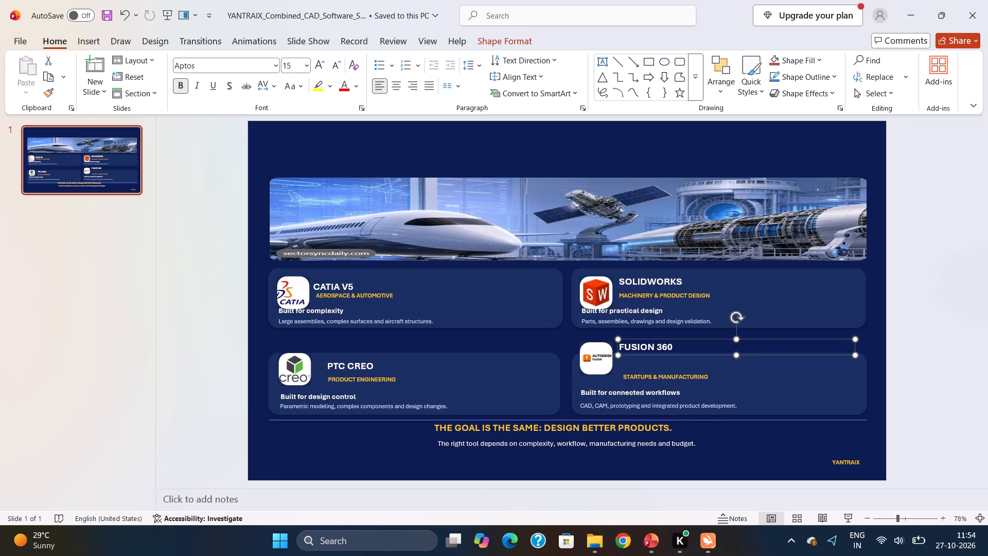
pyautogui.moveTo(677, 343); pyautogui.dragTo(680, 357)
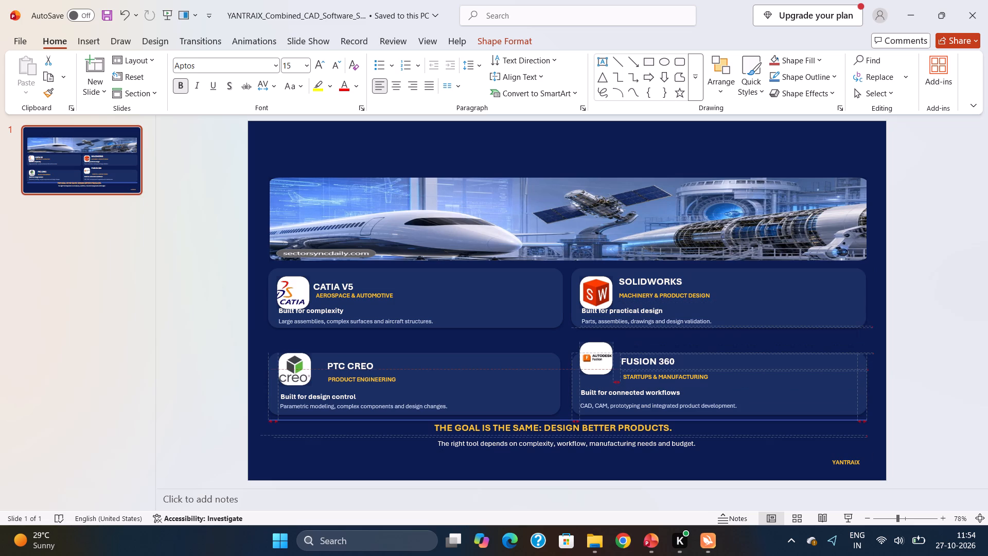
pyautogui.moveTo(680, 357); pyautogui.dragTo(680, 357)
# Move the Autodesk Fusion logo down inside its card, beside the heading and above the "Built for connected workflows" line.
pyautogui.click(595, 365)
pyautogui.moveTo(602, 369); pyautogui.dragTo(601, 381)
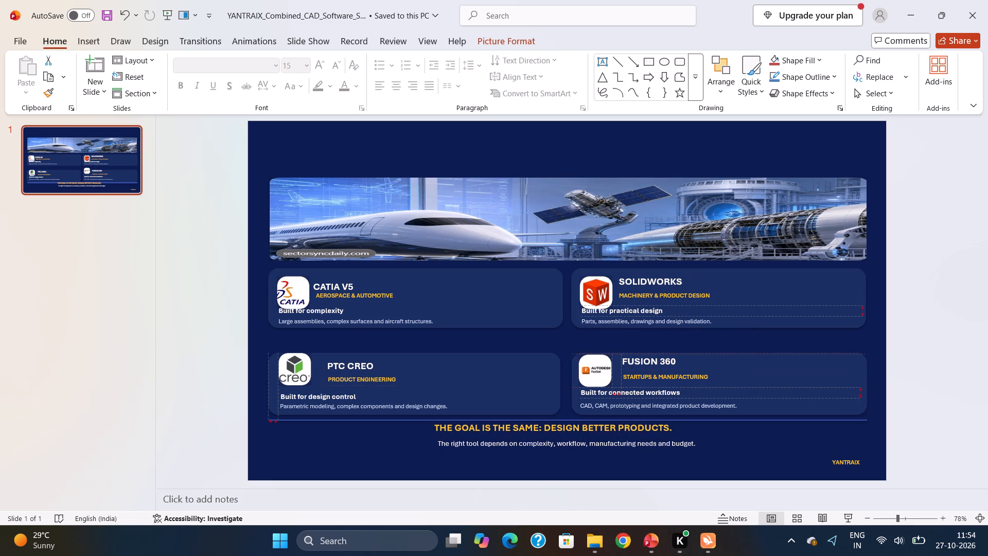
pyautogui.moveTo(601, 381); pyautogui.dragTo(601, 381)
pyautogui.click(769, 380)
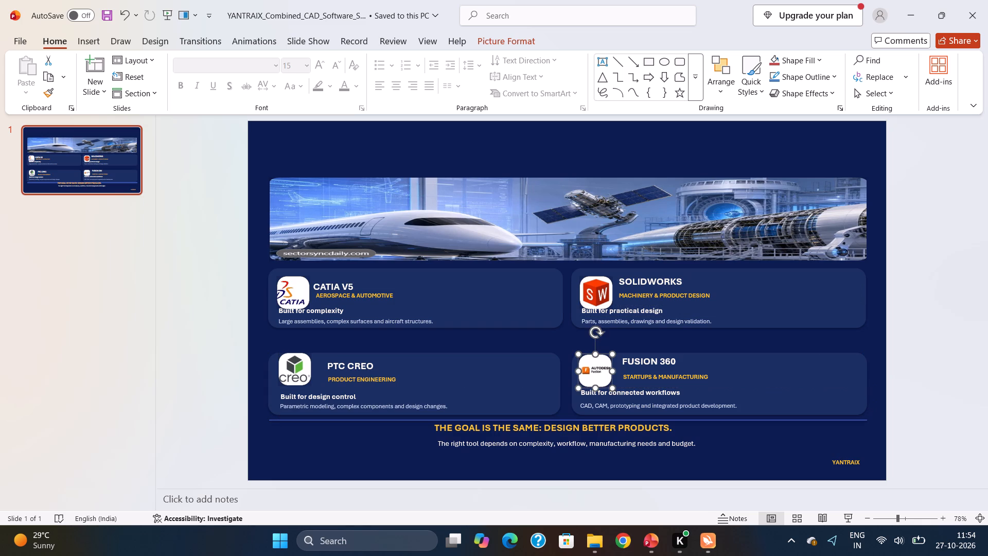
pyautogui.click(785, 412)
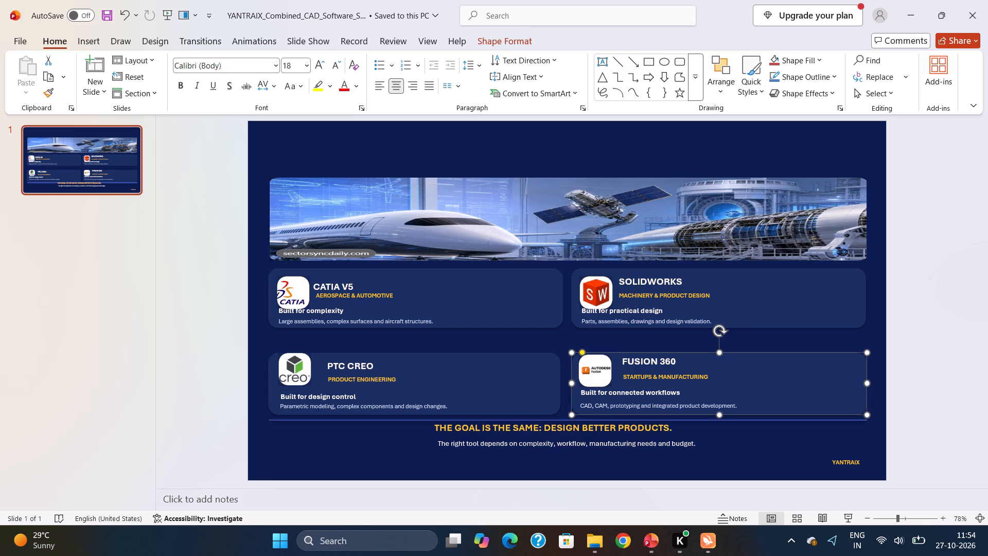
pyautogui.click(289, 371)
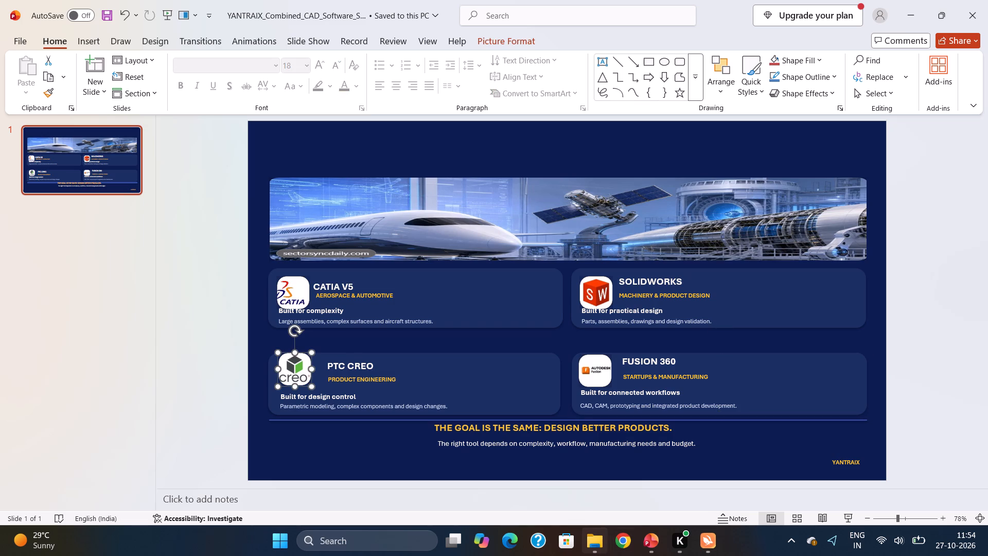
# Switch to Chrome and search Google for "give me the logo of the catia v5 software".
pyautogui.click(626, 546)
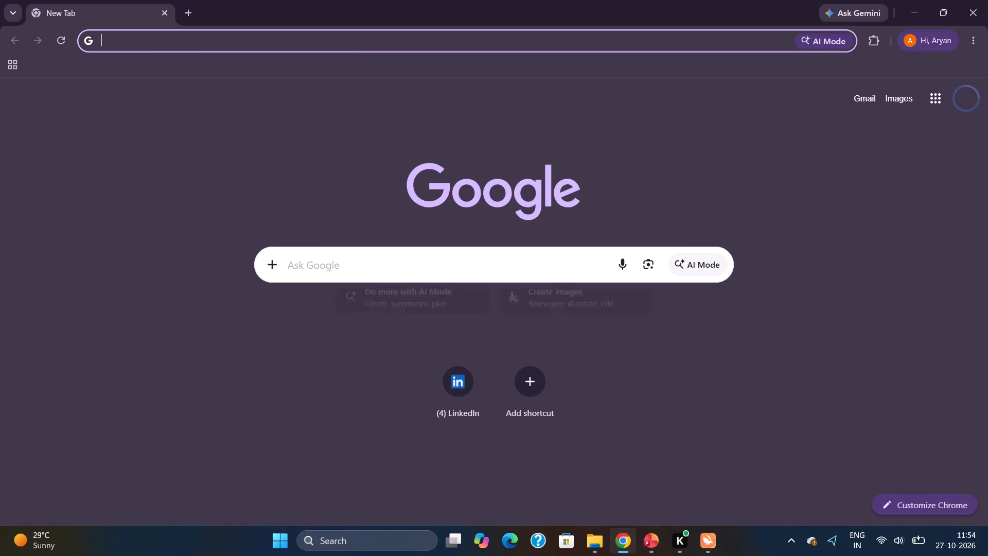
pyautogui.click(374, 260)
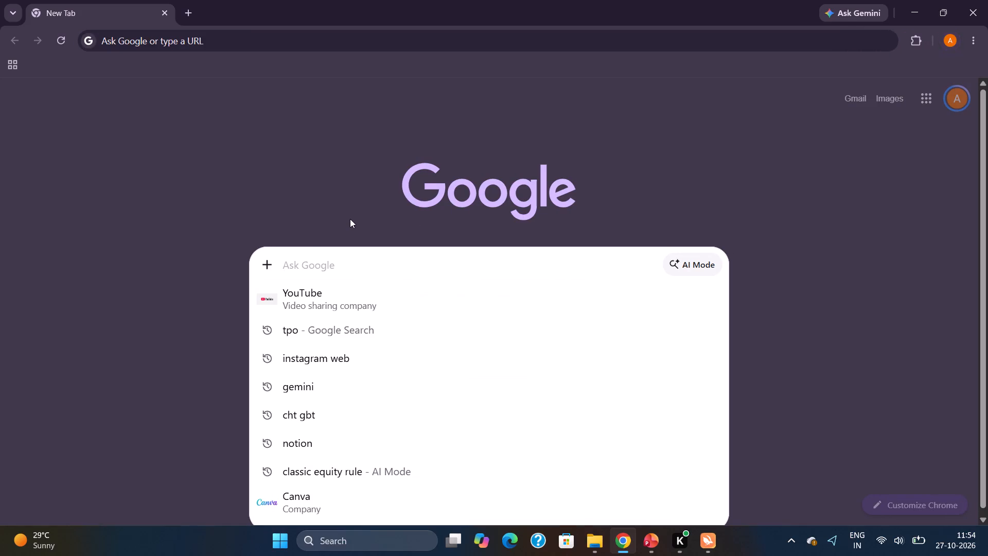
pyautogui.write('give me the')
pyautogui.press('space')
pyautogui.write('logo of the catia v5')
pyautogui.press('space')
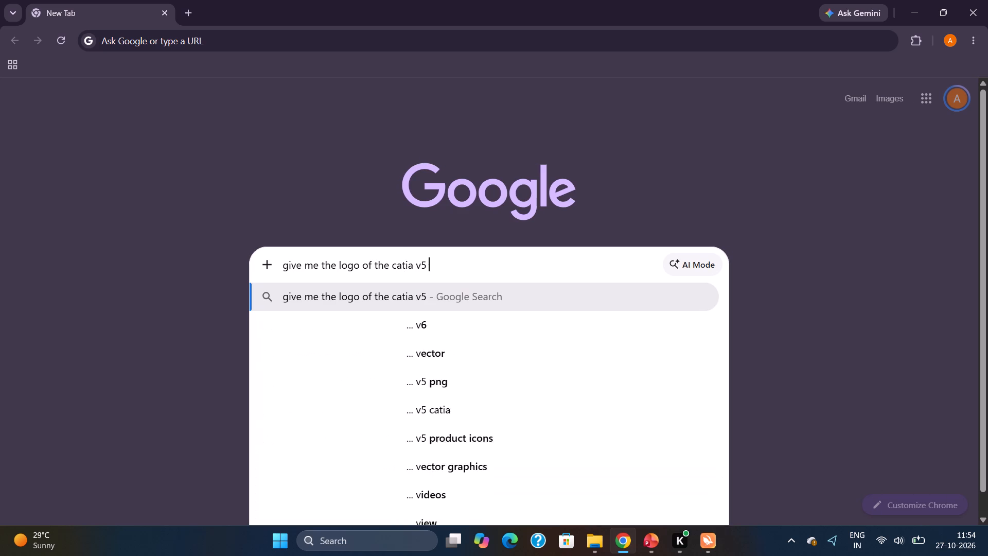
pyautogui.write('sodtware')
pyautogui.press('Return')
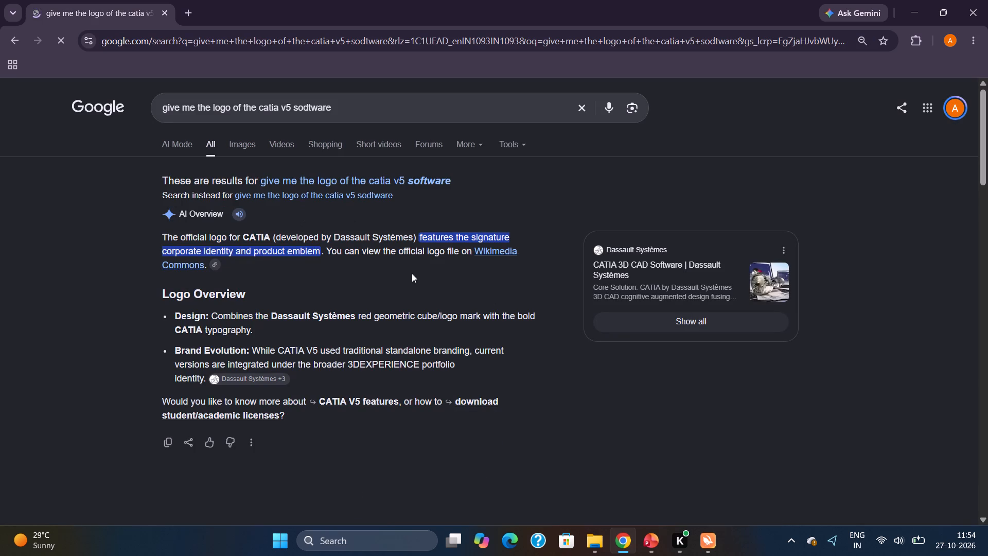
# Open the CATIA logo file on Wikimedia Commons and examine its full-size image and file details.
pyautogui.click(480, 255)
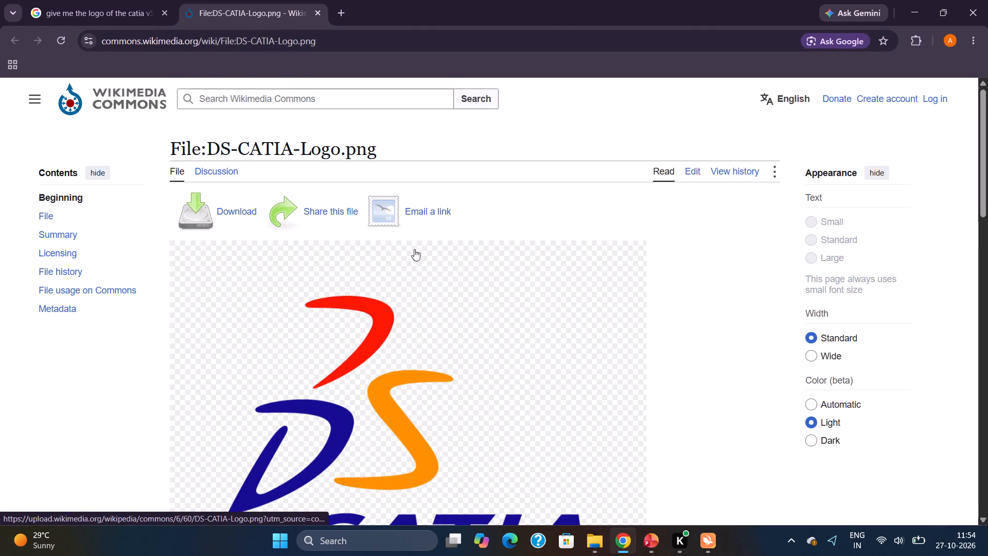
pyautogui.scroll(-2, 414, 249)
pyautogui.scroll(1, 414, 249)
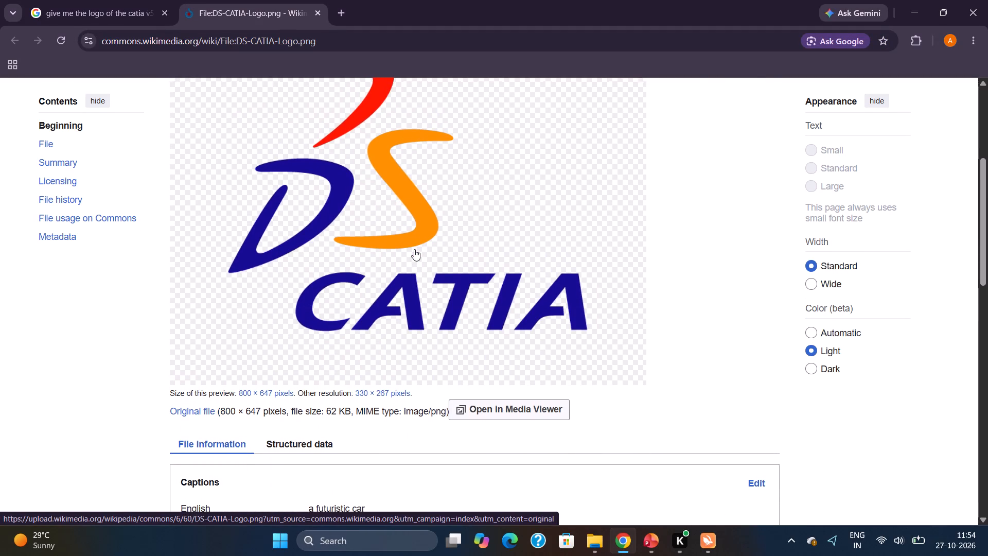
pyautogui.scroll(1, 414, 249)
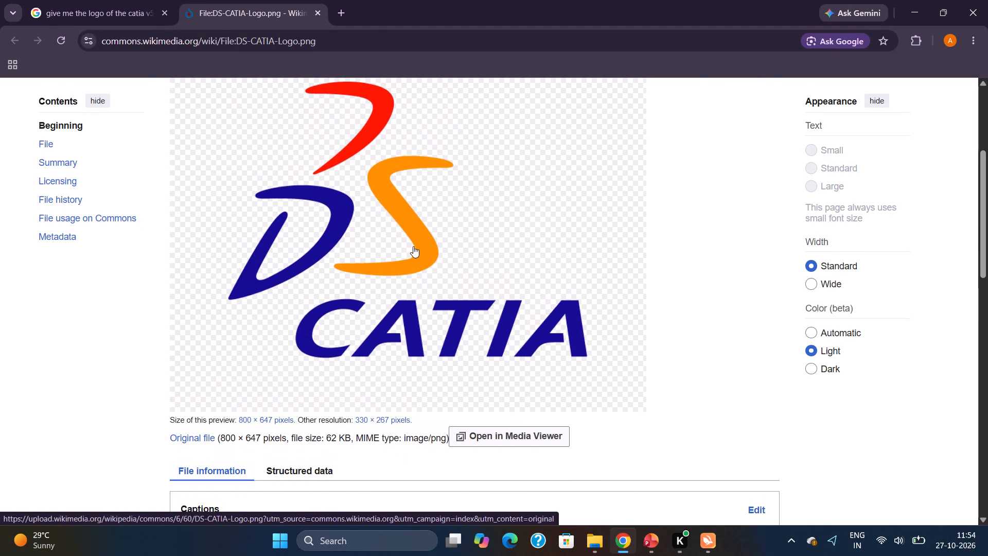
pyautogui.click(412, 237)
pyautogui.scroll(-2, 412, 237)
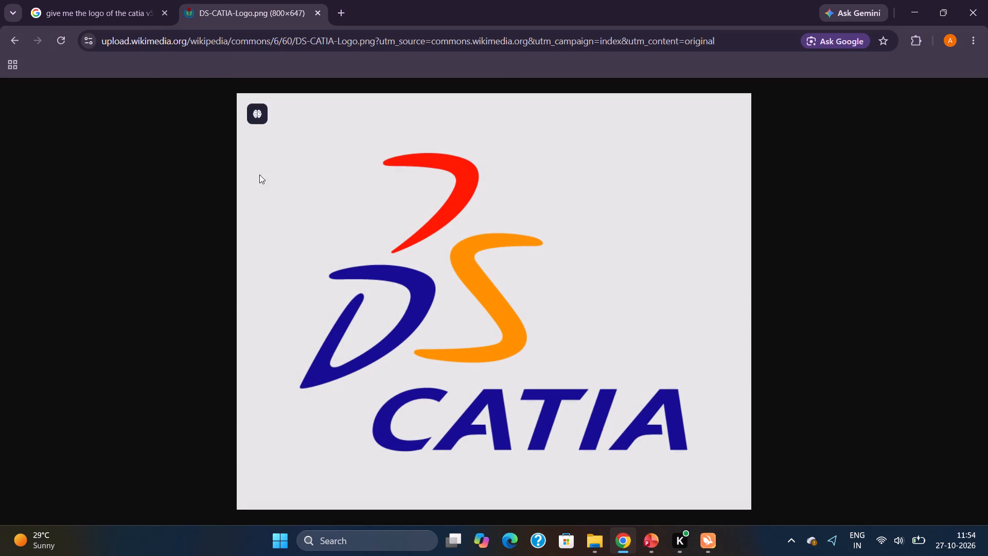
pyautogui.click(8, 37)
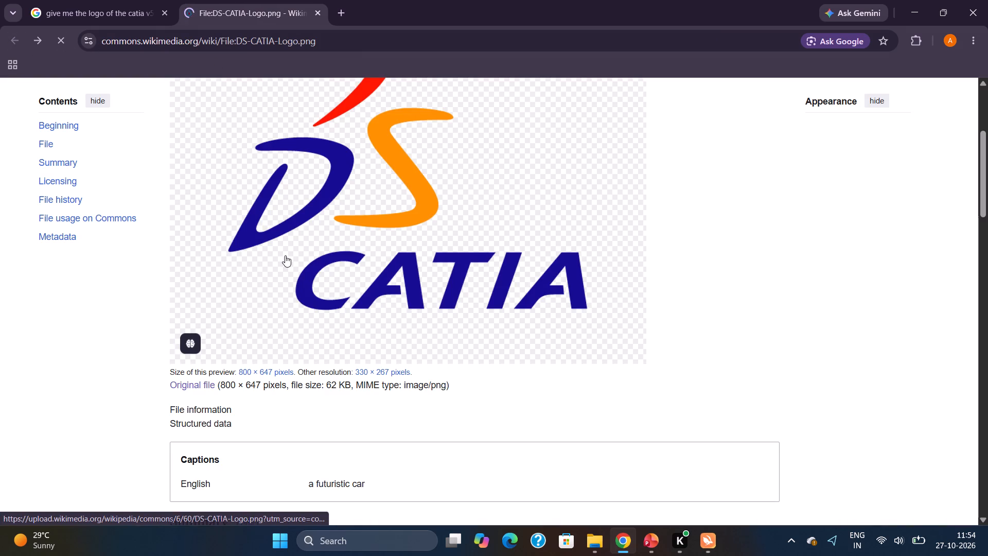
pyautogui.scroll(-1, 285, 255)
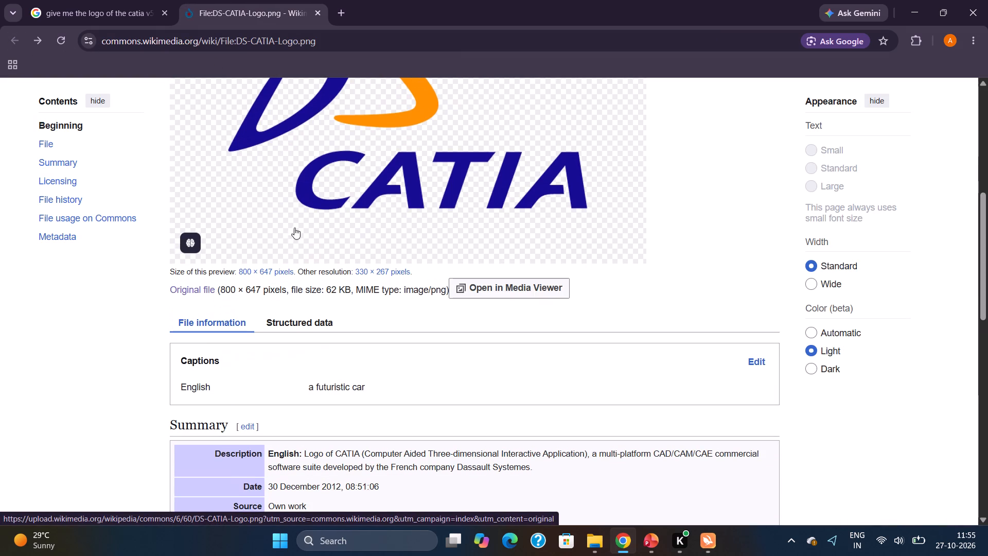
pyautogui.scroll(-4, 362, 250)
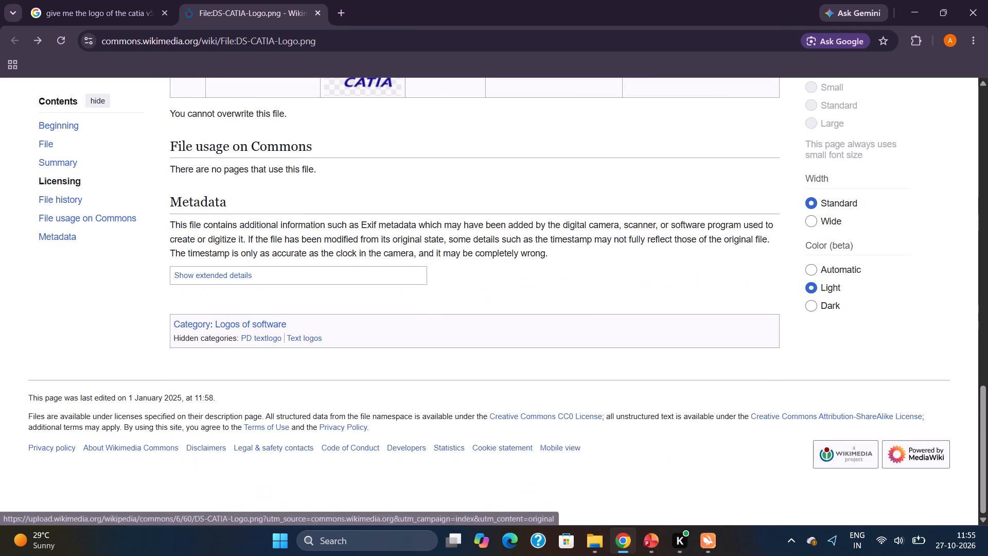
pyautogui.scroll(-3, 362, 250)
# Check the download options for the CATIA logo file, then close the Wikimedia Commons page.
pyautogui.scroll(7, 362, 250)
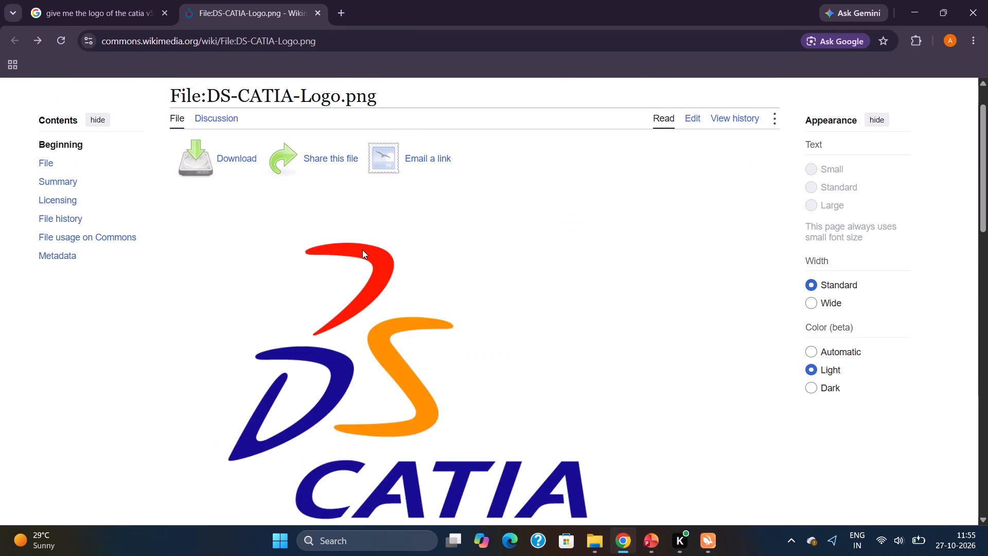
pyautogui.hscroll(1, 362, 250)
pyautogui.click(243, 218)
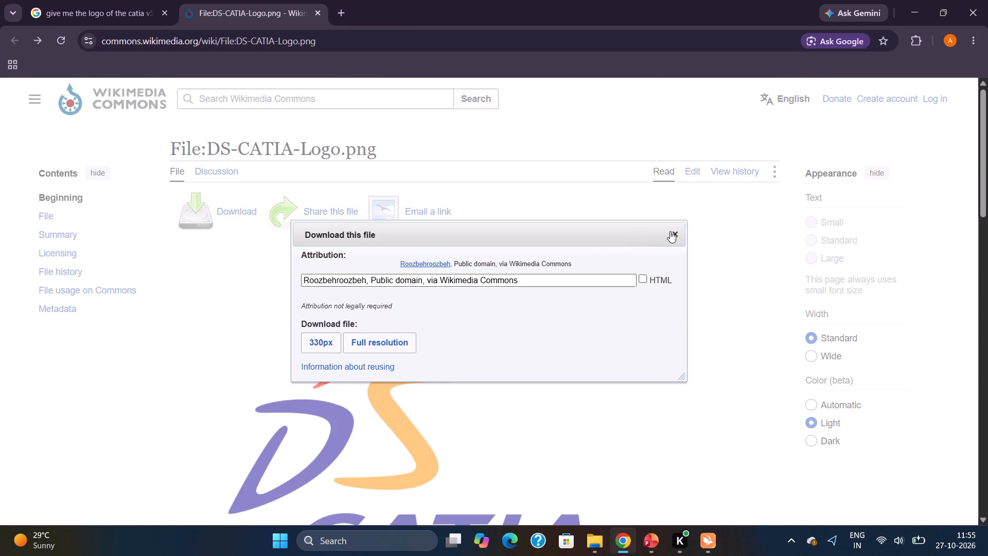
pyautogui.click(671, 231)
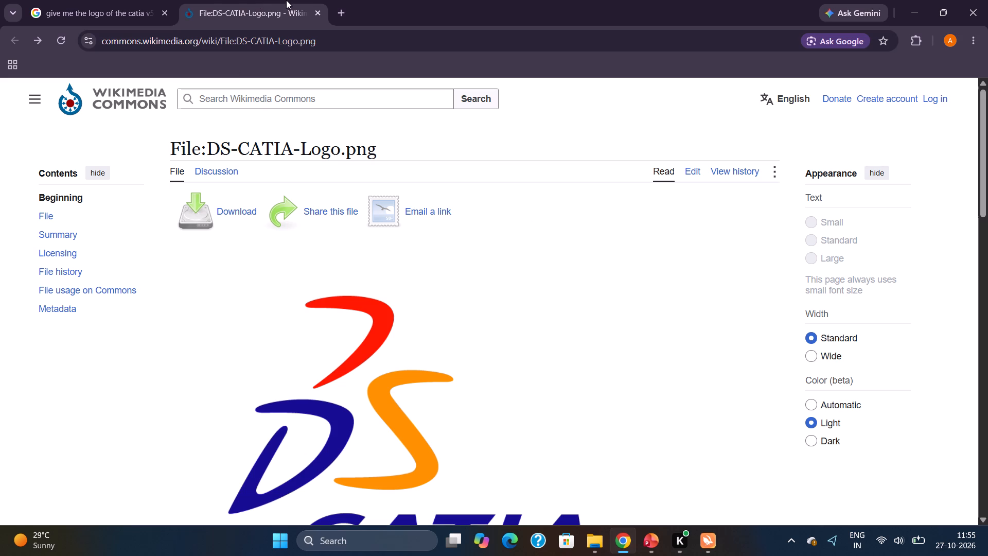
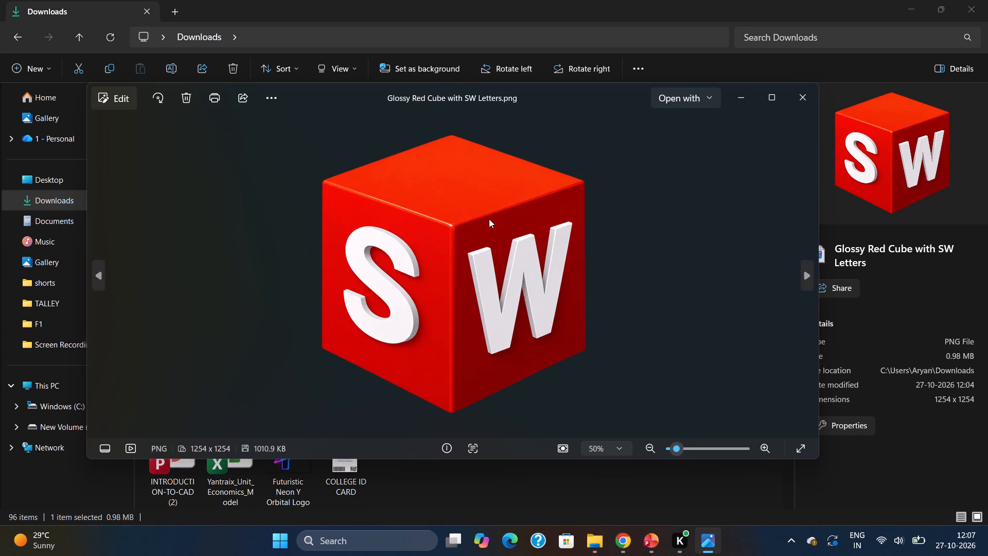
pyautogui.click(810, 105)
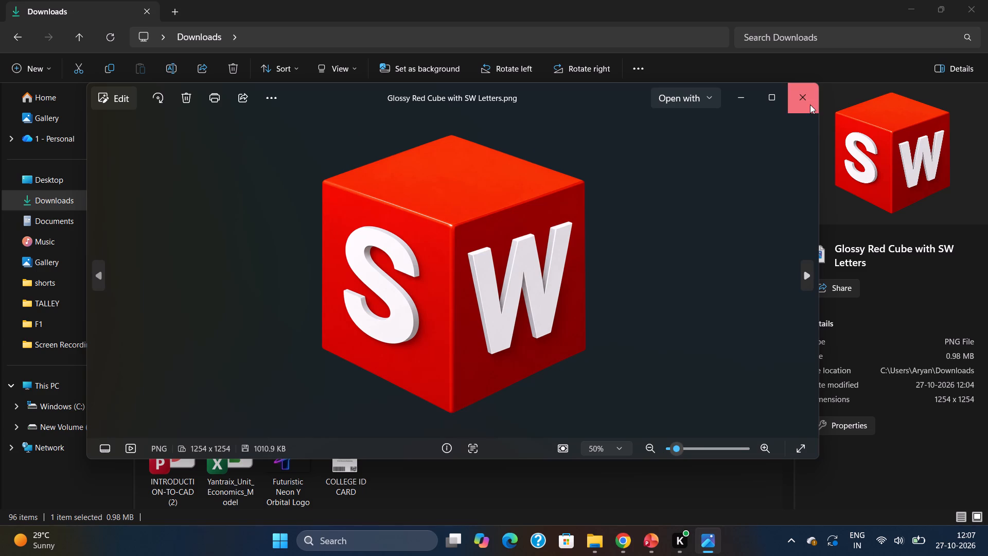
# Switch to the Yantraix combined CAD software slide, select the old SOLIDWORKS logo, and return to the Downloads folder.
pyautogui.click(658, 536)
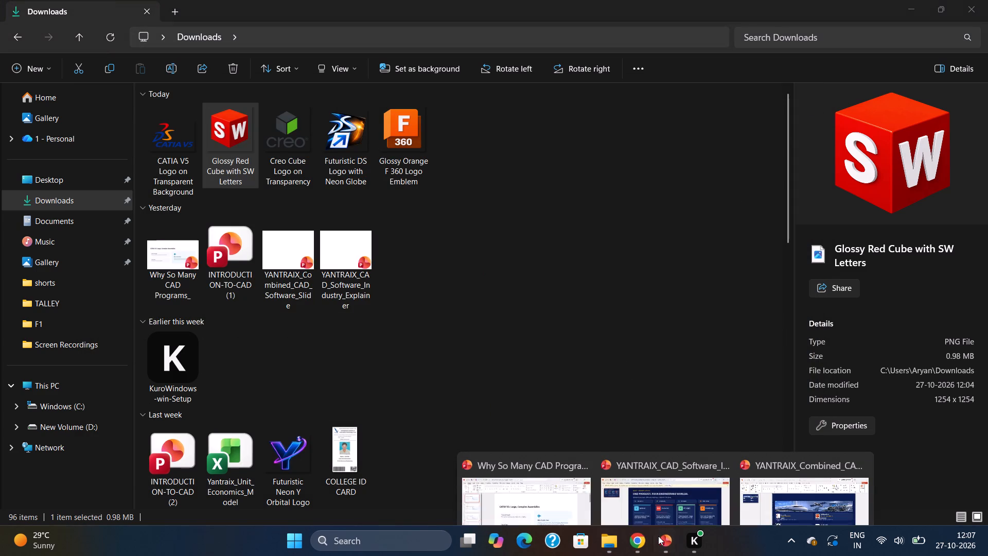
pyautogui.click(757, 470)
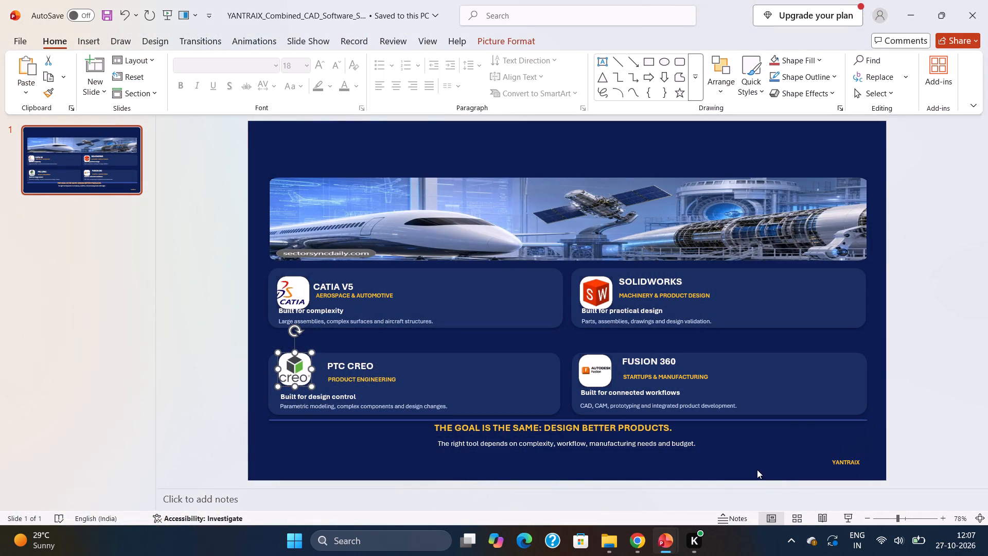
pyautogui.click(590, 296)
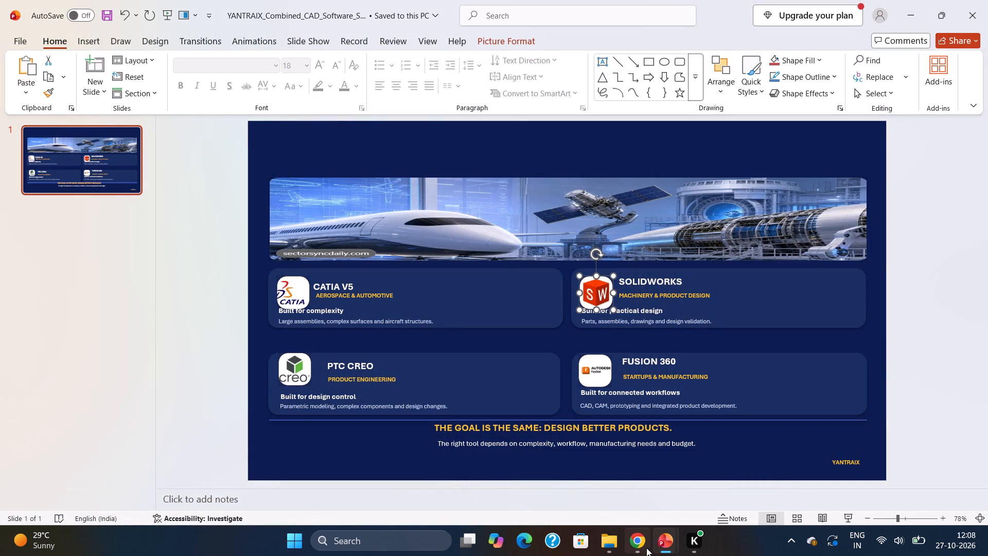
pyautogui.click(604, 546)
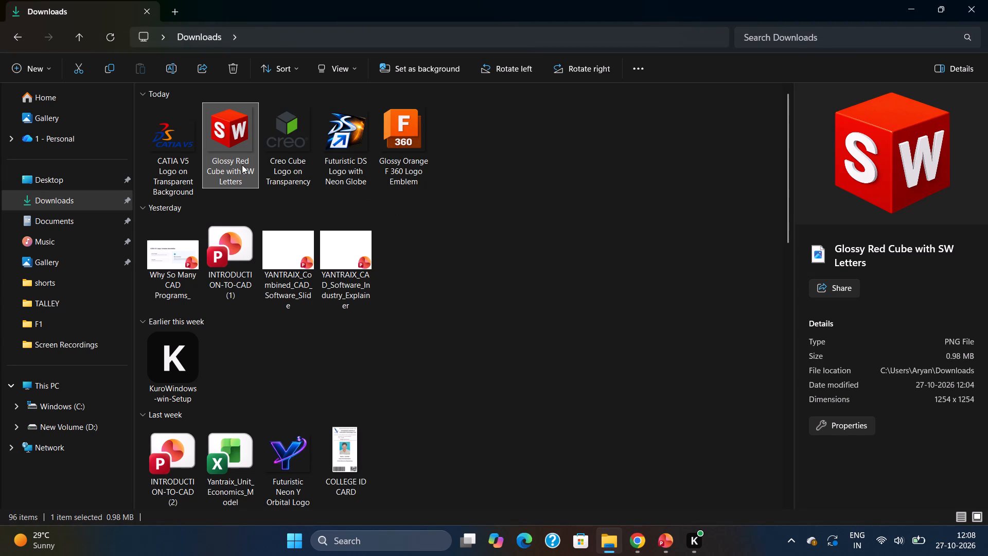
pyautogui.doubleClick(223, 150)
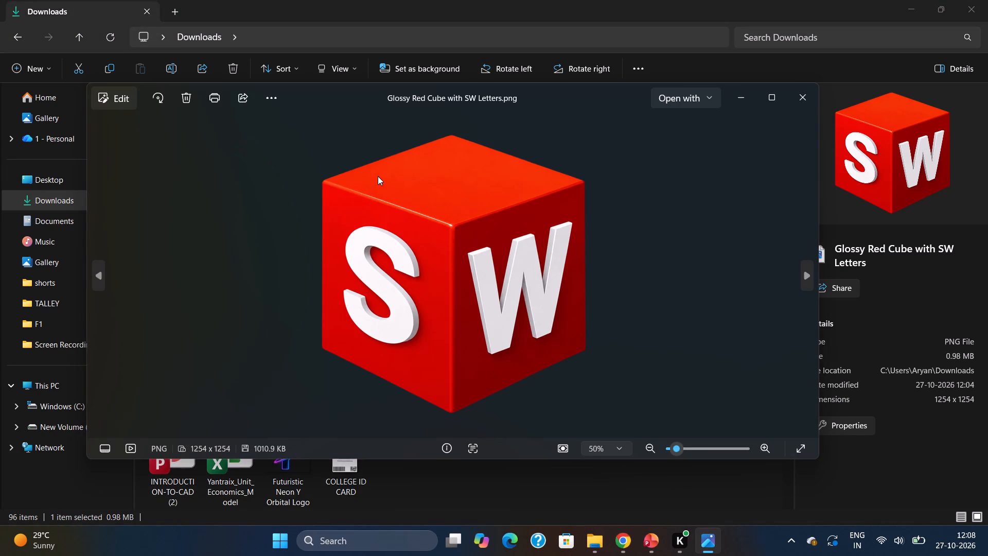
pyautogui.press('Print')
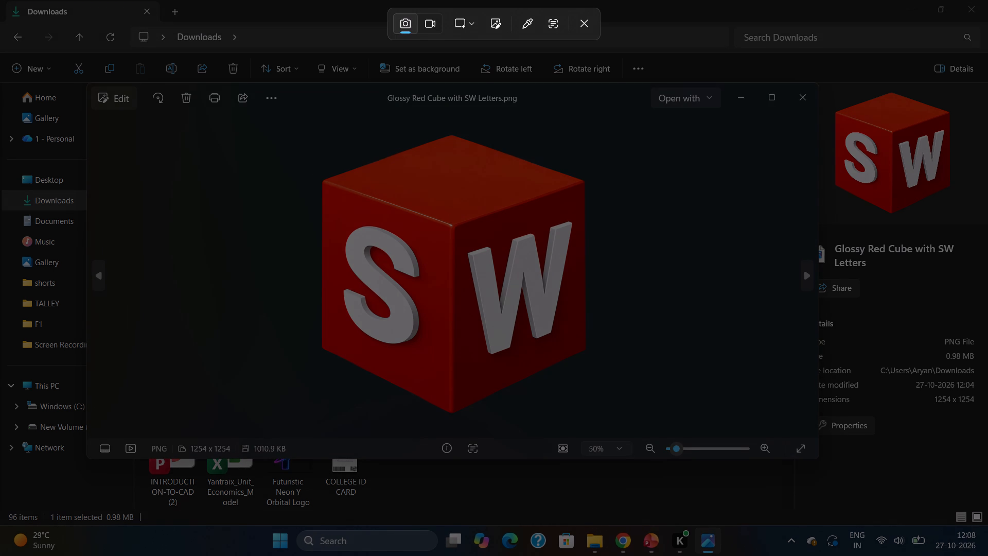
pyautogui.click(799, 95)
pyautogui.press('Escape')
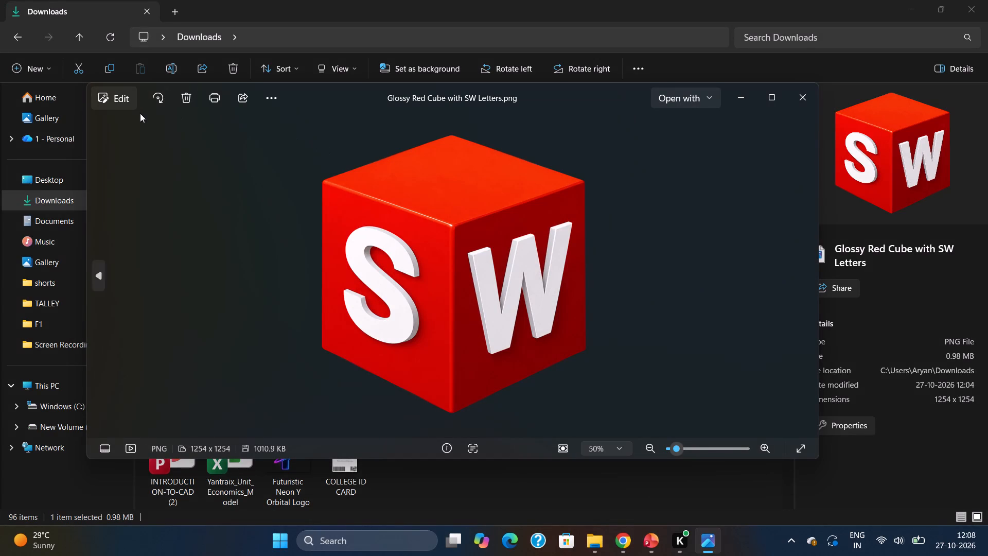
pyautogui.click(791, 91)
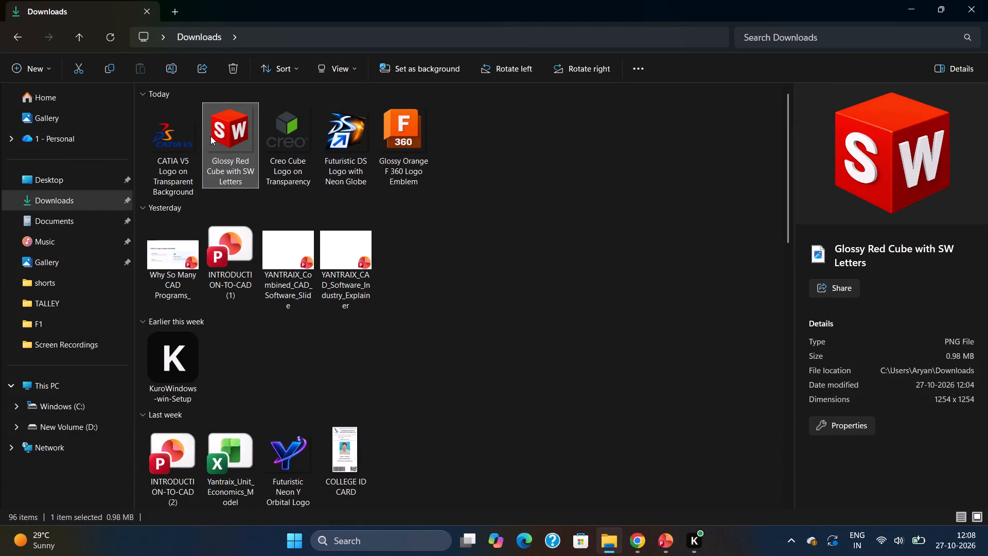
# Copy the Glossy Red Cube with SW Letters file and paste it onto the PowerPoint slide, replacing the old SOLIDWORKS logo.
pyautogui.click(103, 65)
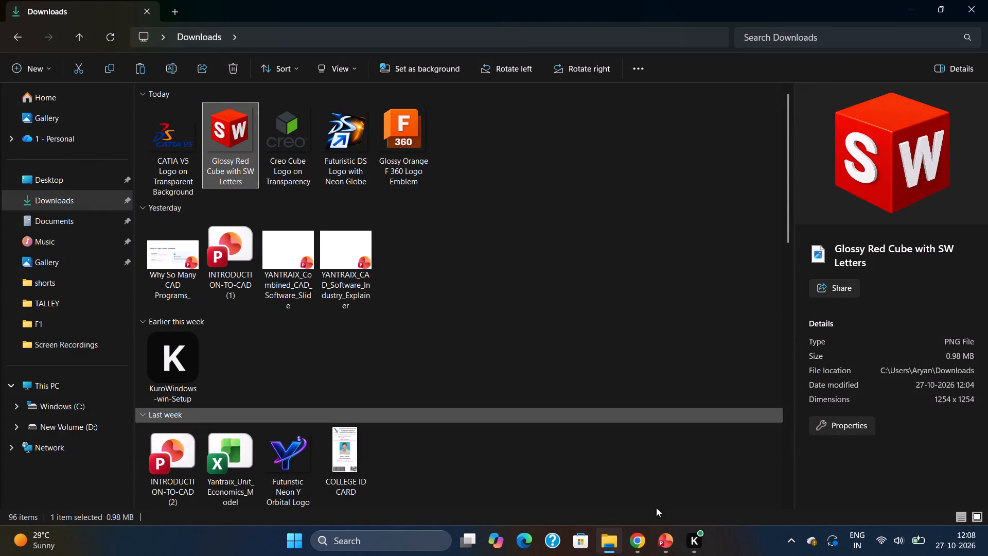
pyautogui.click(775, 476)
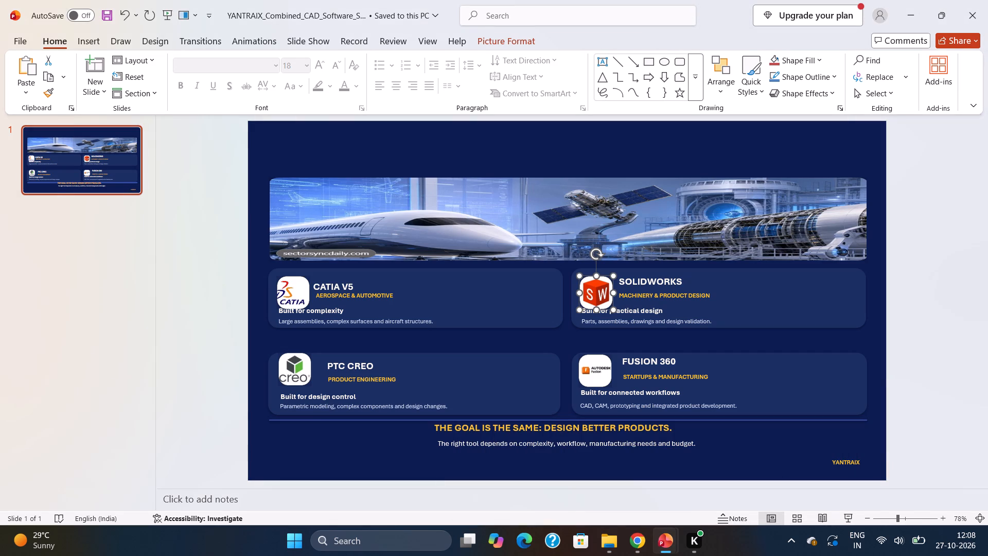
pyautogui.press('Delete')
pyautogui.hotkey('ctrl', 'v')
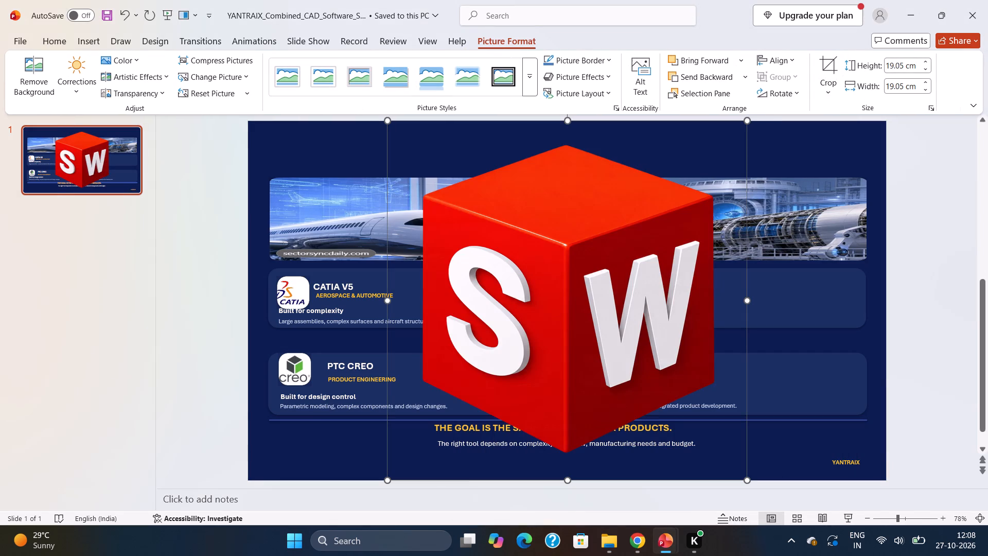
# Shrink the pasted SW cube to about 1.79 cm square and place it beside the SOLIDWORKS title in its card.
pyautogui.moveTo(744, 122); pyautogui.dragTo(528, 314)
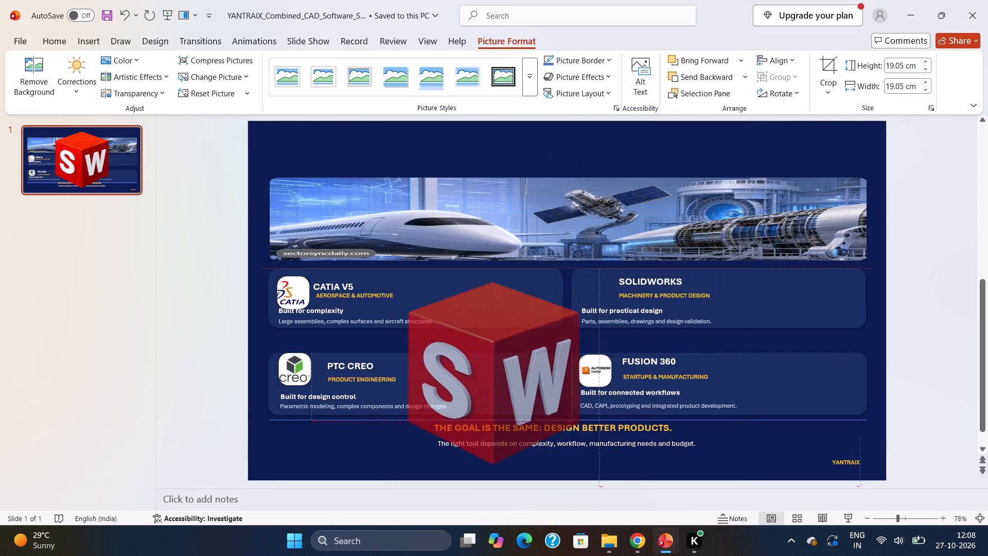
pyautogui.moveTo(528, 314); pyautogui.dragTo(500, 364)
pyautogui.moveTo(478, 401); pyautogui.dragTo(622, 278)
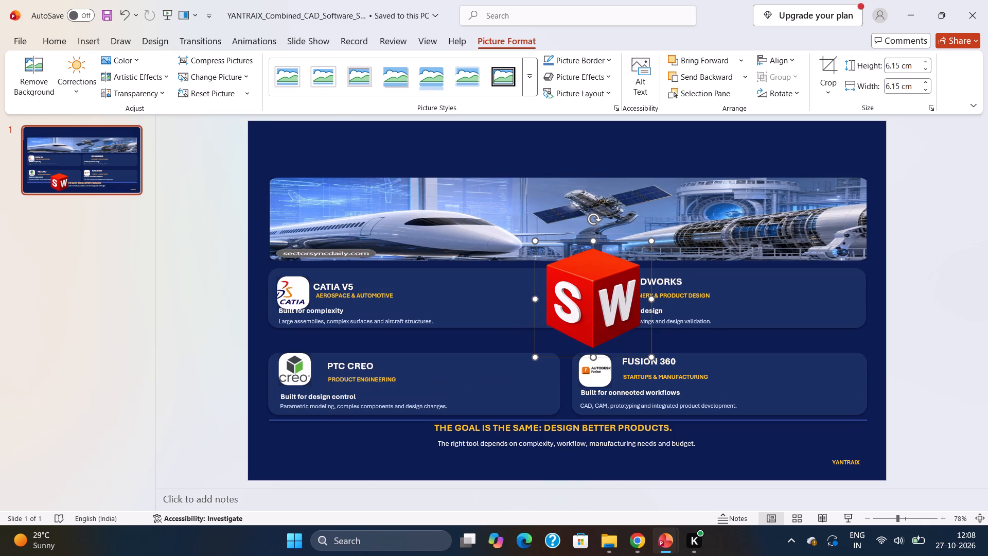
pyautogui.moveTo(650, 356); pyautogui.dragTo(577, 279)
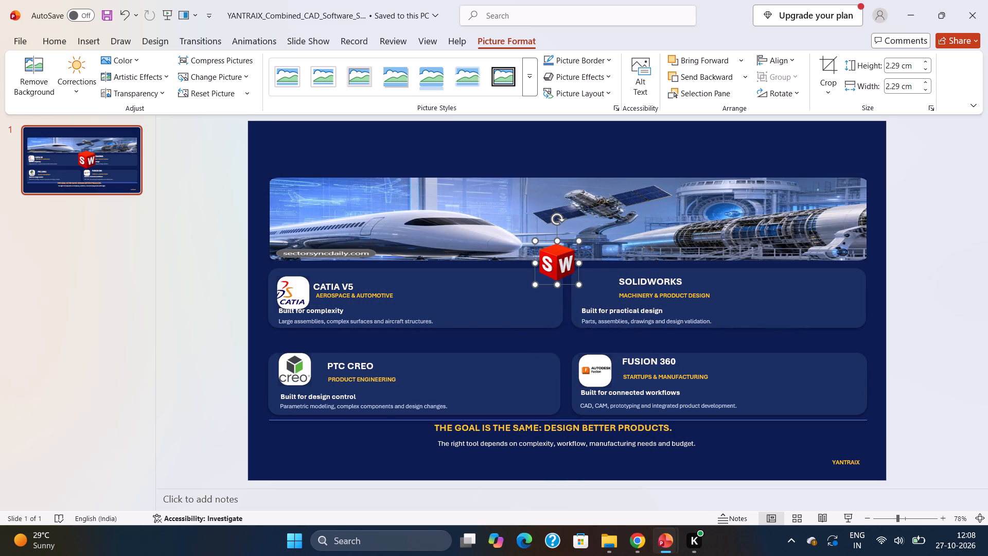
pyautogui.moveTo(565, 267); pyautogui.dragTo(600, 287)
pyautogui.moveTo(612, 306); pyautogui.dragTo(598, 295)
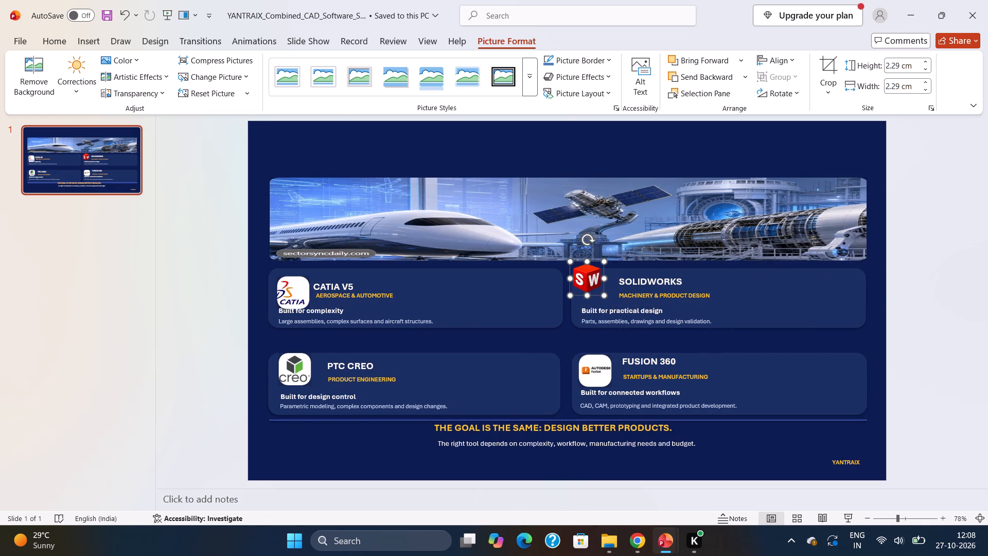
pyautogui.moveTo(593, 280); pyautogui.dragTo(602, 288)
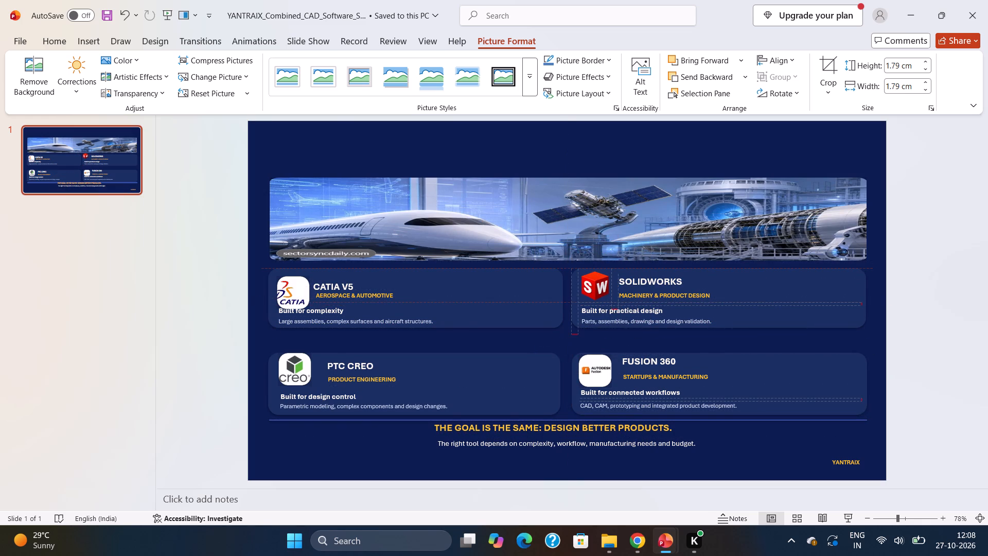
pyautogui.moveTo(602, 288); pyautogui.dragTo(601, 288)
# Shift the SOLIDWORKS title and its MACHINERY & PRODUCT DESIGN subtitle slightly up and to the right within the card.
pyautogui.click(767, 300)
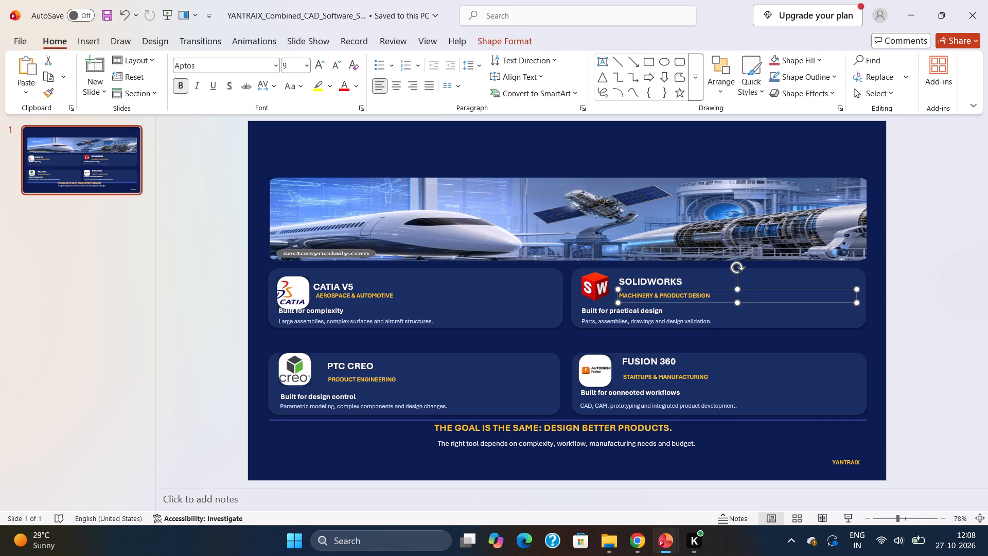
pyautogui.click(664, 277)
pyautogui.click(704, 271)
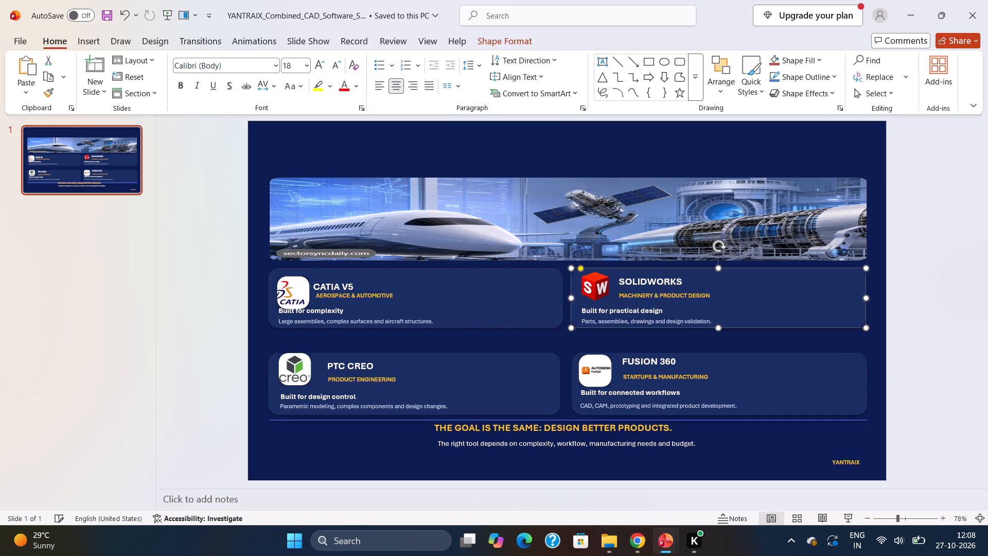
pyautogui.click(686, 275)
pyautogui.click(685, 275)
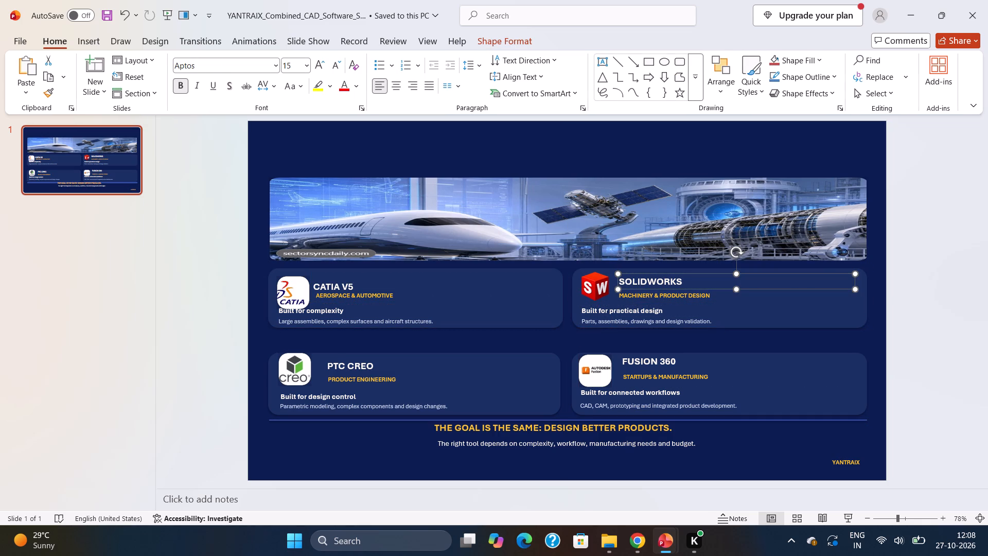
pyautogui.click(683, 291)
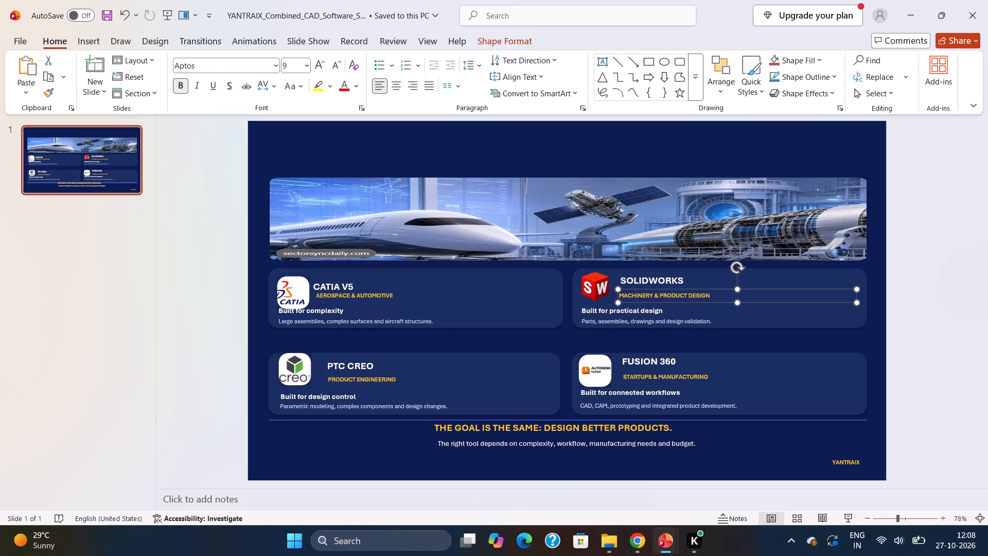
pyautogui.click(686, 289)
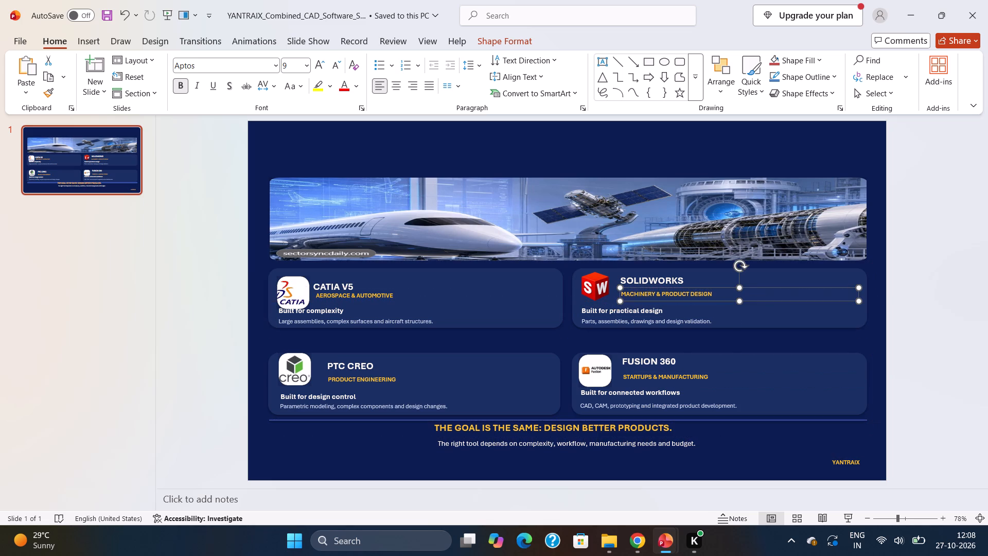
# Set the font size of the Built for practical design line in the SOLIDWORKS card to 12.
pyautogui.click(714, 308)
pyautogui.click(661, 314)
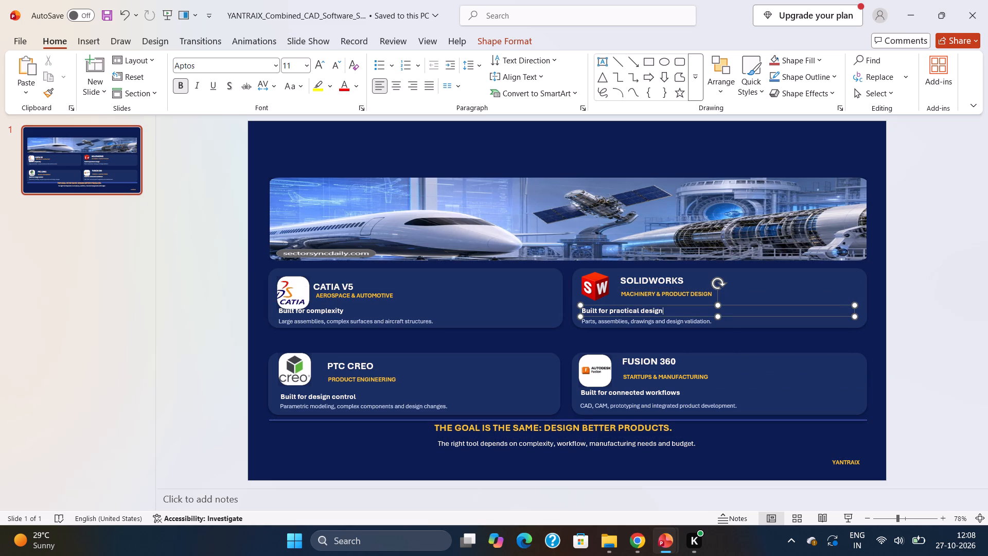
pyautogui.moveTo(661, 312); pyautogui.dragTo(567, 313)
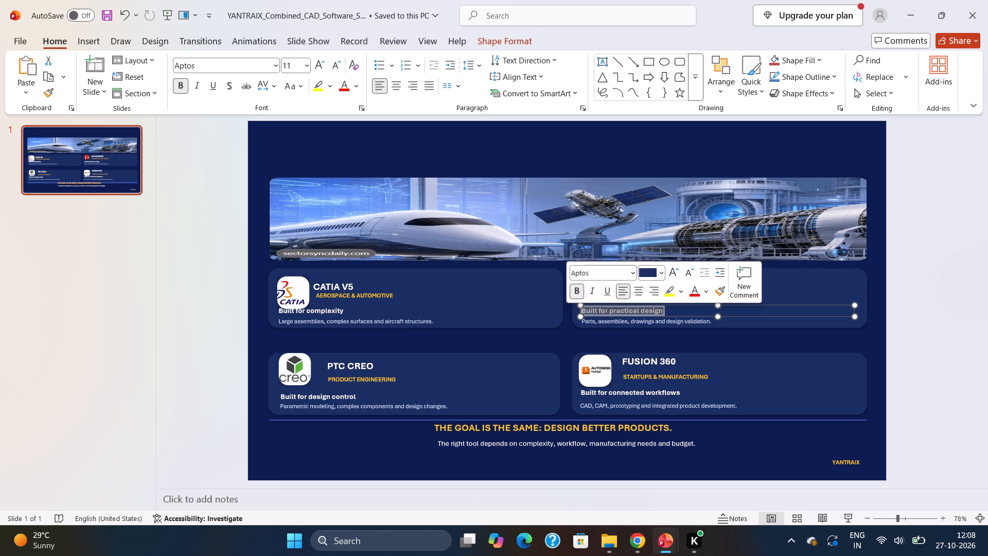
pyautogui.click(633, 271)
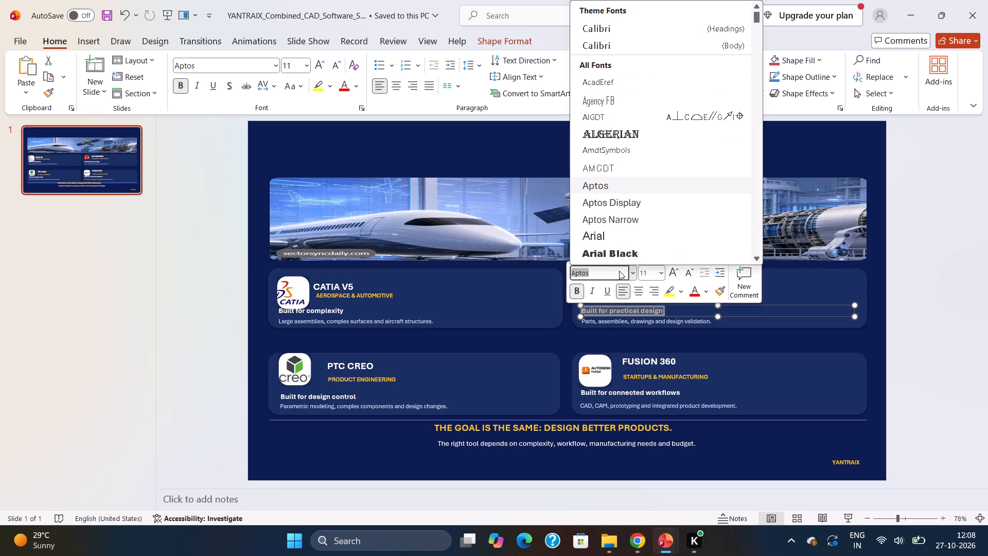
pyautogui.click(630, 270)
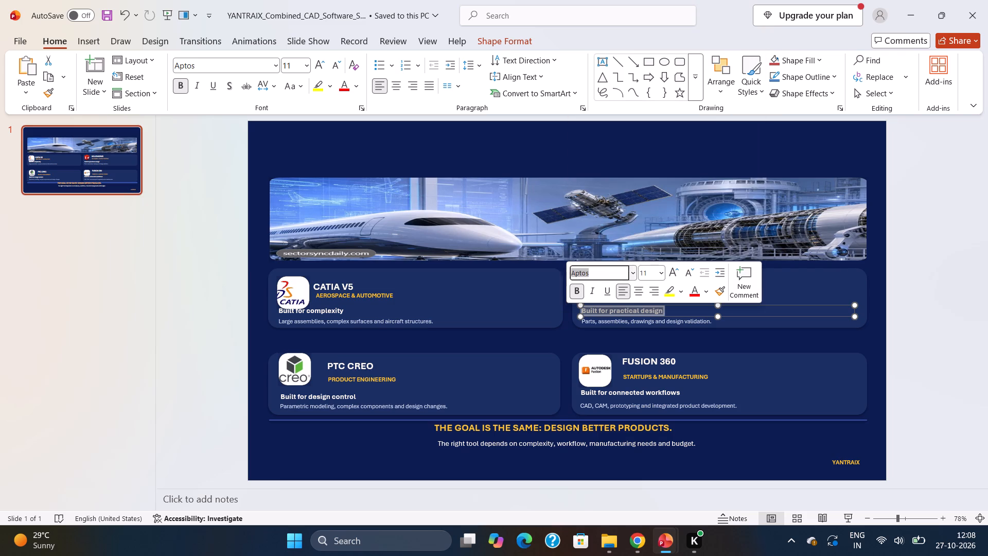
pyautogui.click(660, 269)
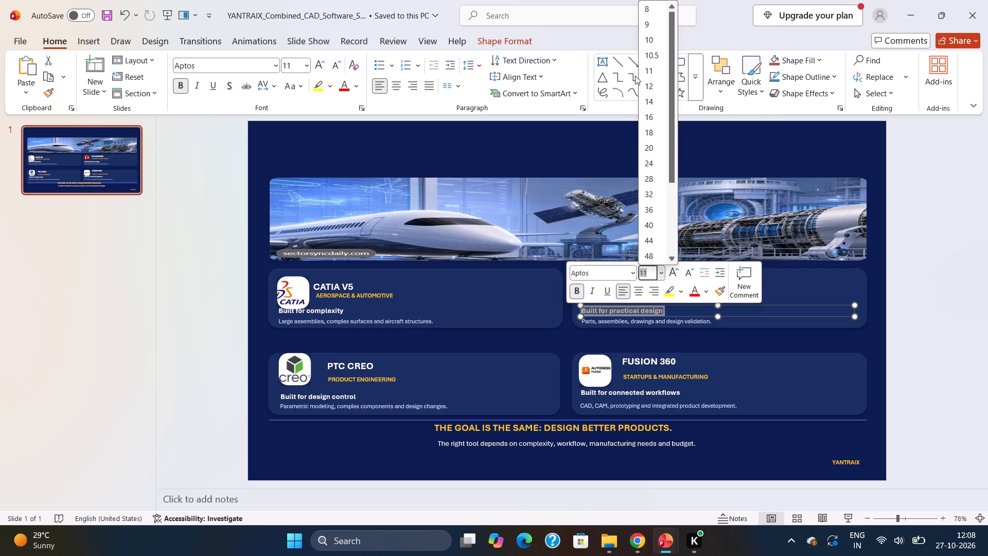
pyautogui.click(650, 85)
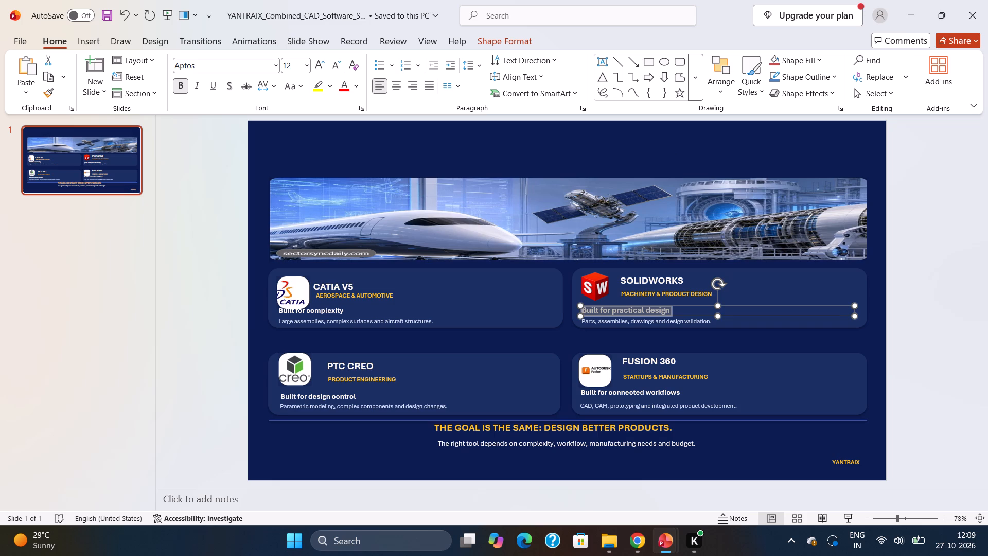
# Set the SOLIDWORKS card's description line, Parts, assemblies, drawings and design validation, to font size 12.
pyautogui.click(702, 325)
pyautogui.click(702, 320)
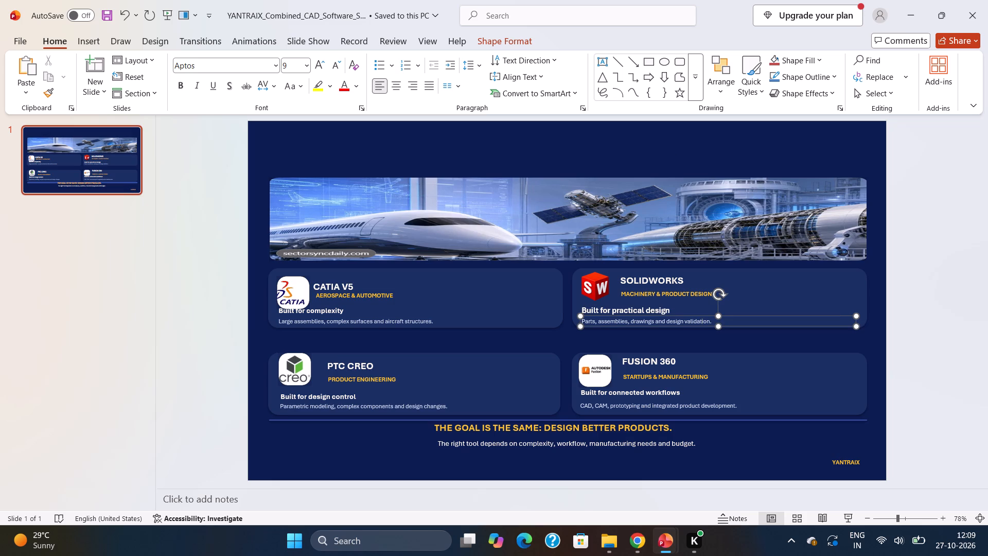
pyautogui.moveTo(709, 322); pyautogui.dragTo(574, 327)
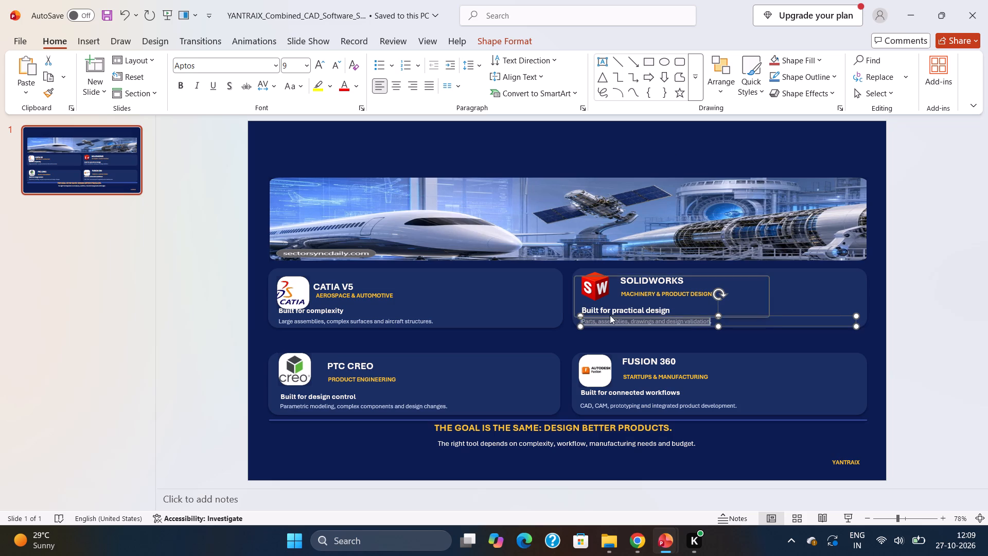
pyautogui.click(666, 286)
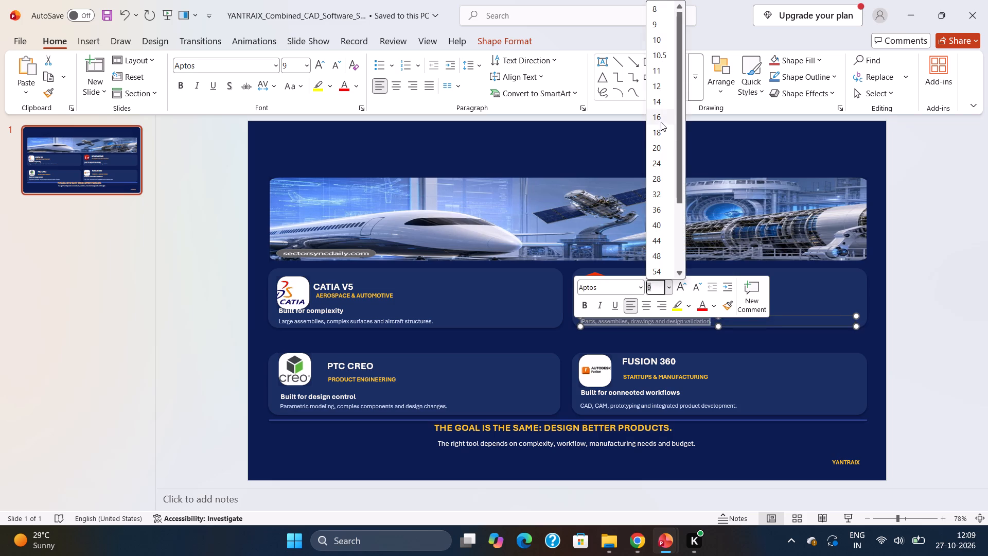
pyautogui.click(662, 92)
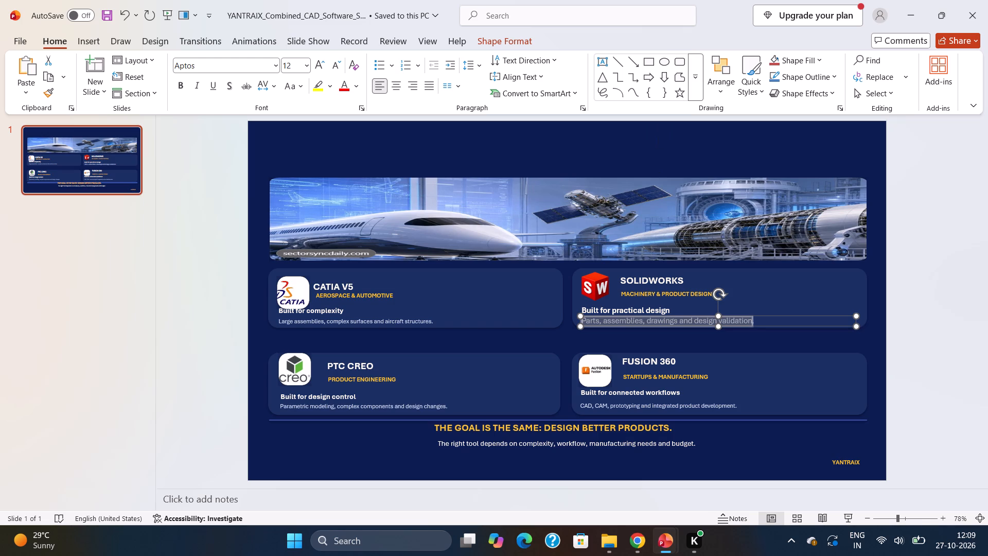
pyautogui.click(753, 300)
pyautogui.click(697, 327)
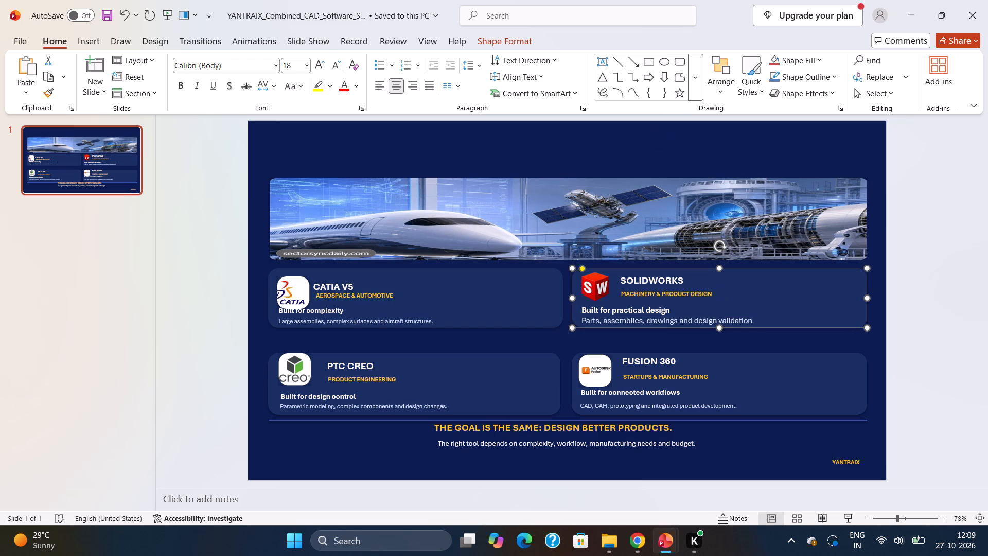
pyautogui.click(654, 281)
pyautogui.click(707, 294)
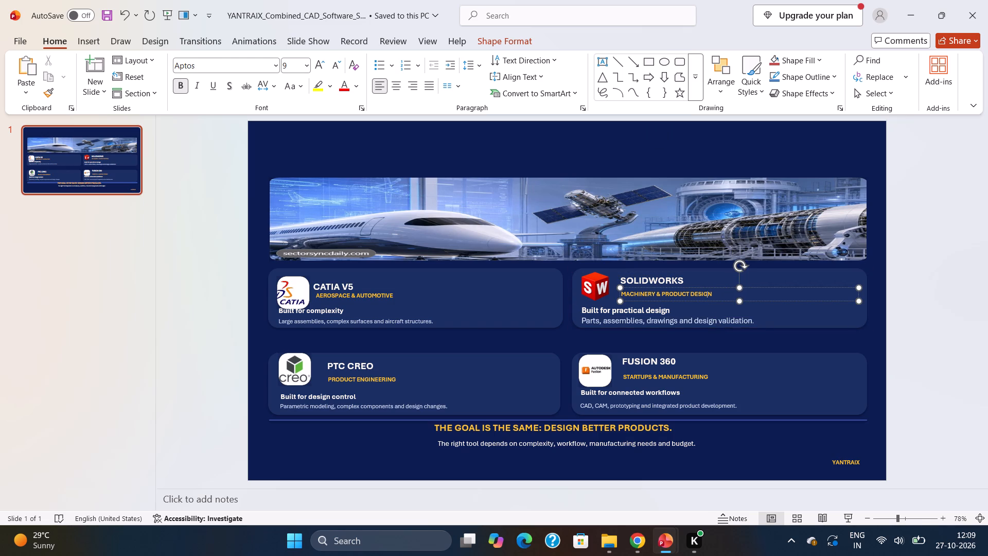
pyautogui.click(715, 293)
pyautogui.moveTo(717, 297); pyautogui.dragTo(711, 296)
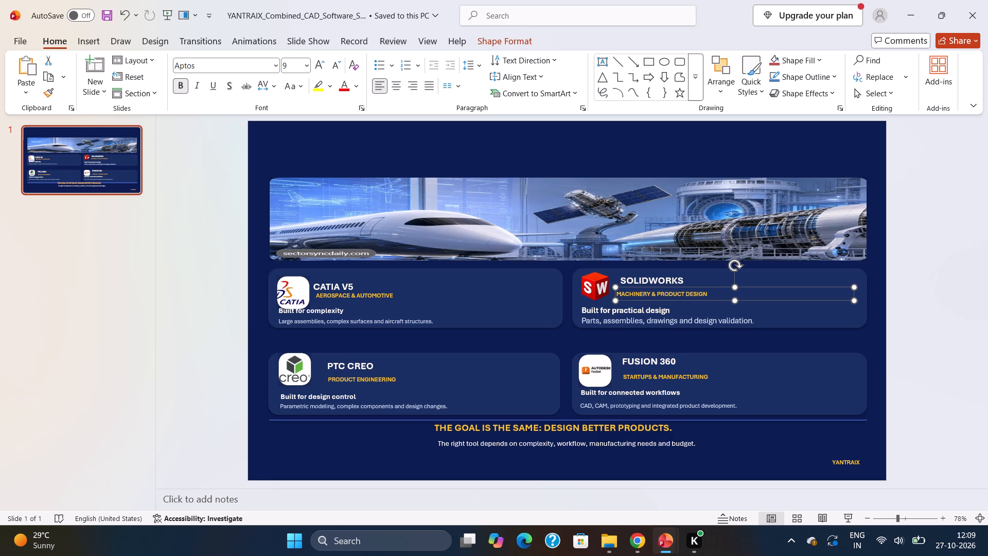
pyautogui.click(719, 294)
pyautogui.doubleClick(718, 294)
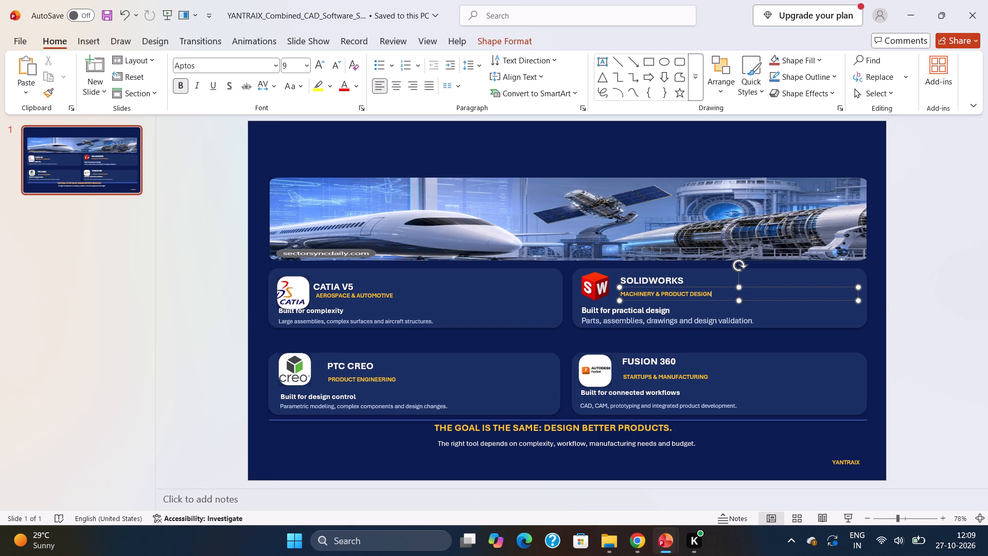
pyautogui.tripleClick(715, 293)
pyautogui.doubleClick(715, 293)
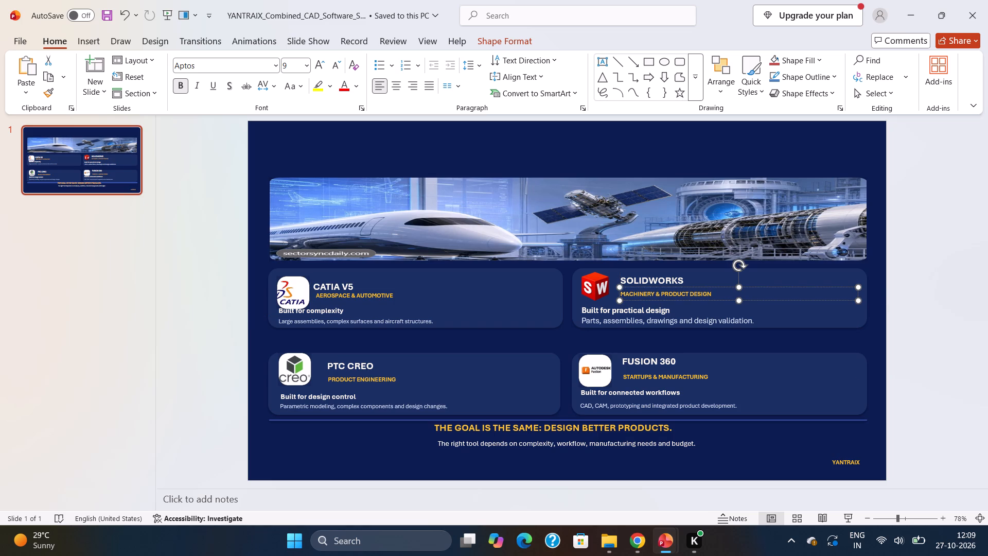
pyautogui.doubleClick(709, 293)
pyautogui.click(716, 293)
pyautogui.moveTo(711, 293); pyautogui.dragTo(606, 296)
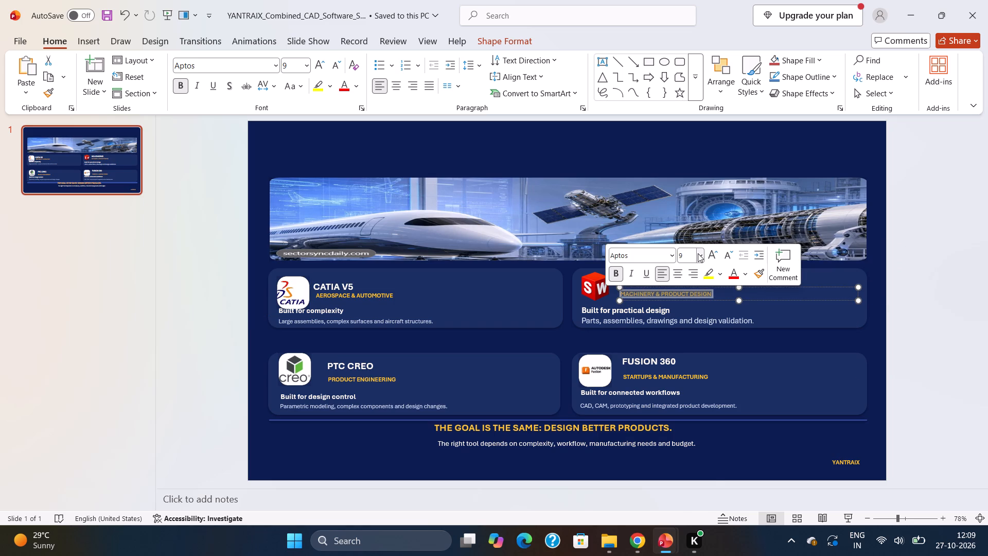
pyautogui.click(700, 253)
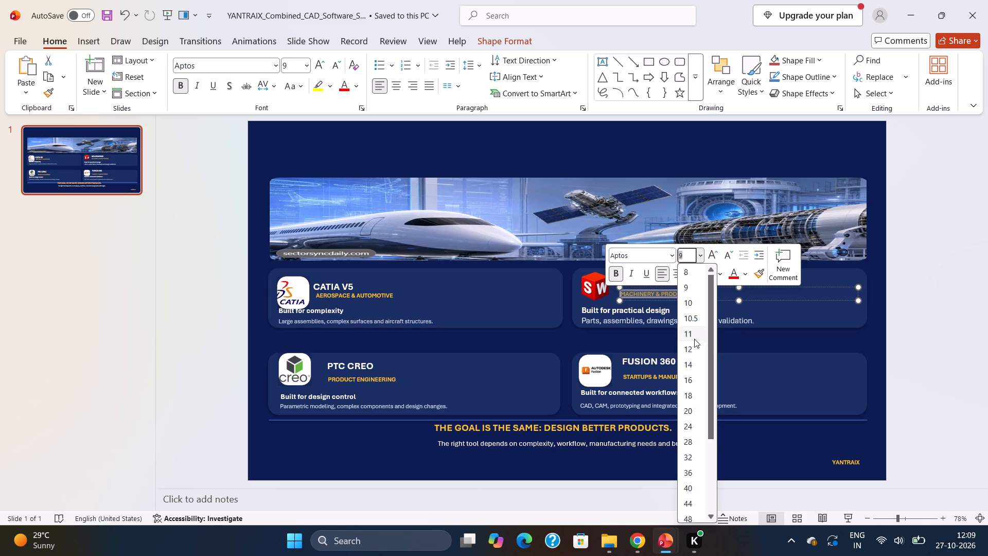
pyautogui.click(694, 339)
pyautogui.click(754, 309)
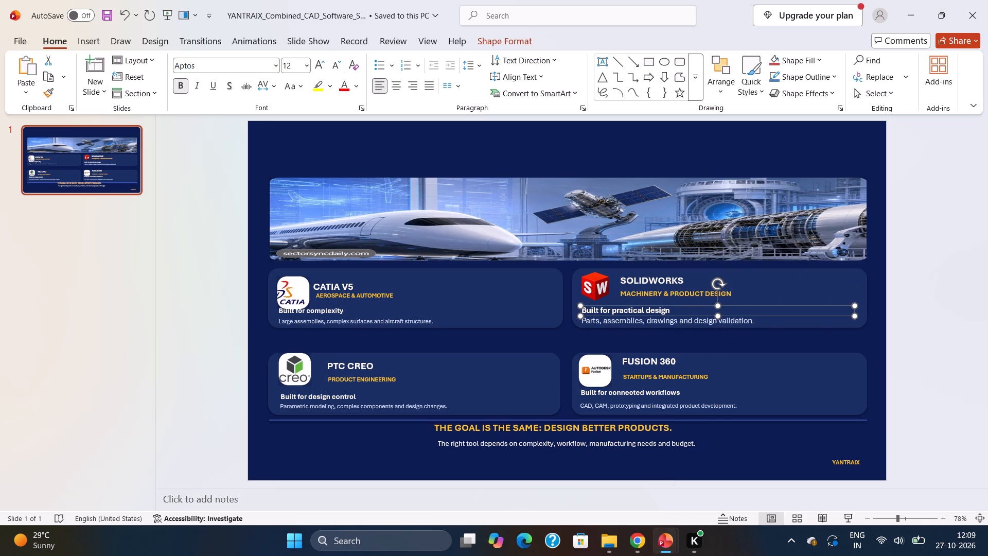
# Nudge the SOLIDWORKS title, its subtitle and the Built for practical design line slightly up within the card.
pyautogui.click(656, 283)
pyautogui.click(684, 281)
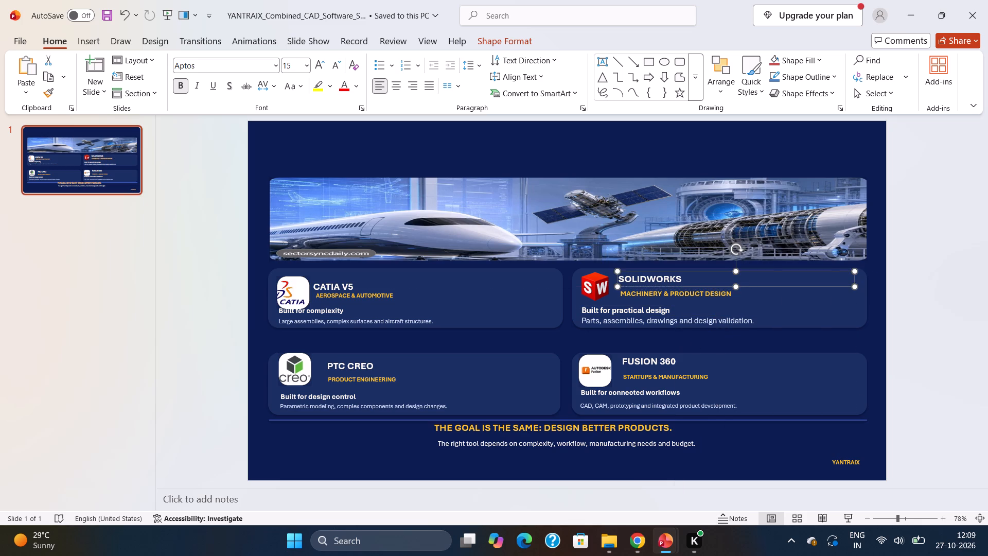
pyautogui.click(688, 280)
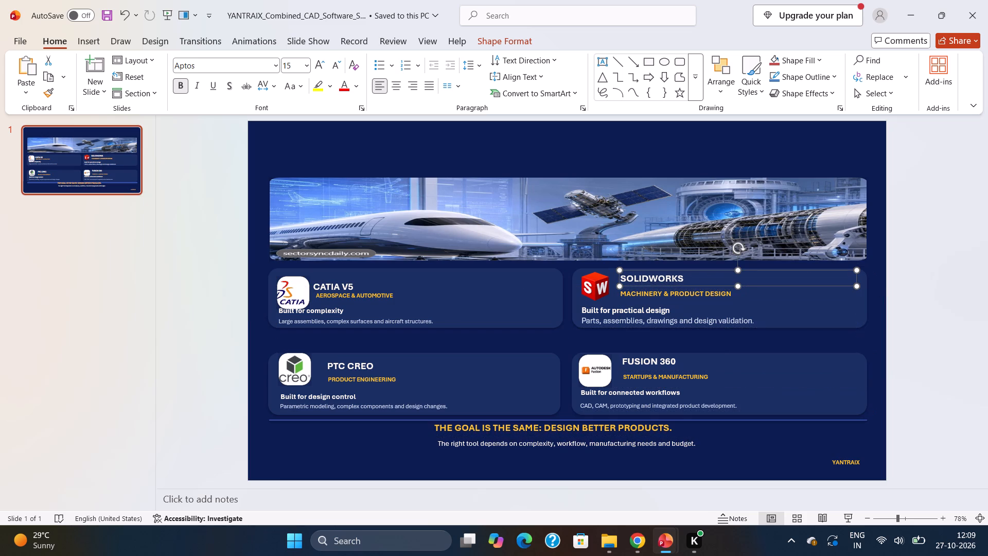
pyautogui.click(773, 306)
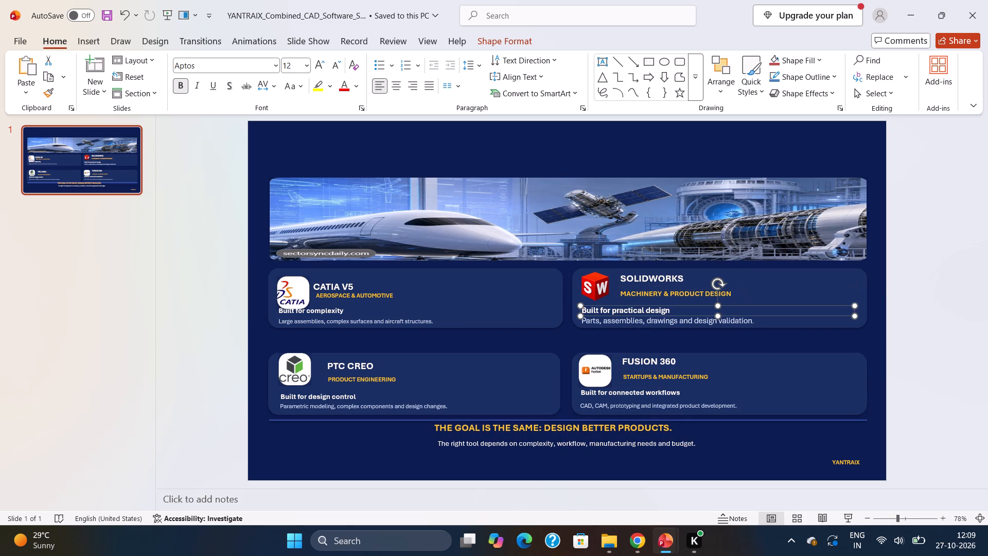
pyautogui.click(762, 353)
pyautogui.click(642, 309)
pyautogui.click(651, 290)
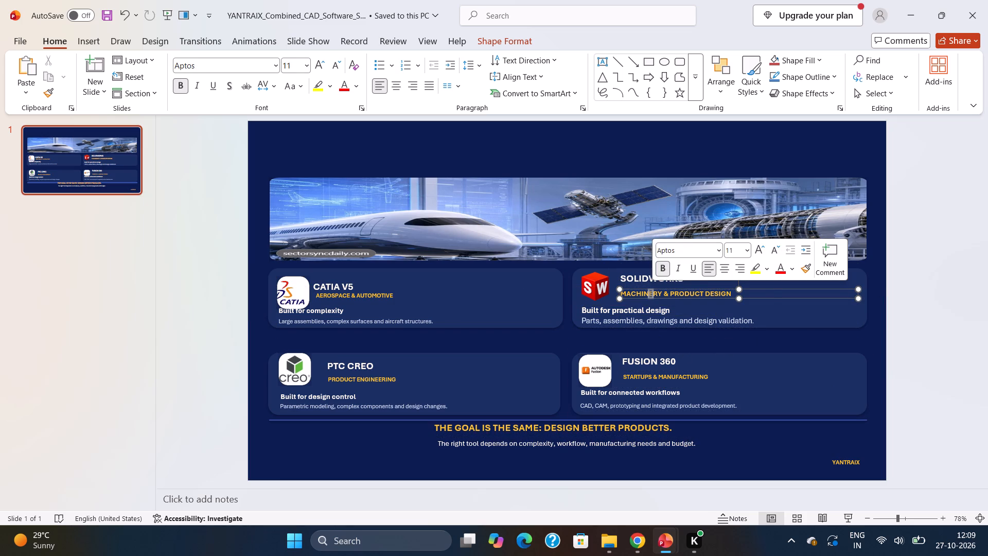
pyautogui.click(692, 289)
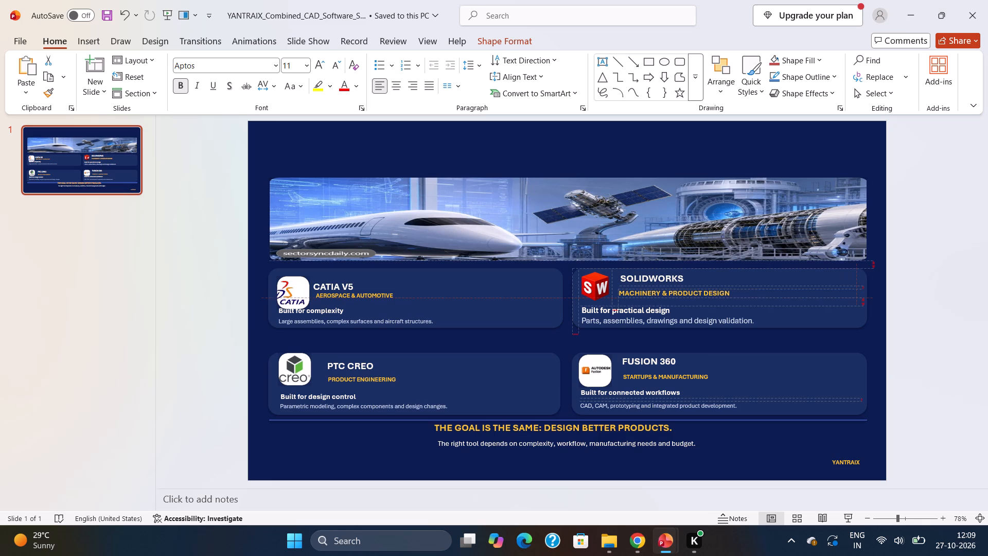
pyautogui.click(757, 306)
pyautogui.click(664, 306)
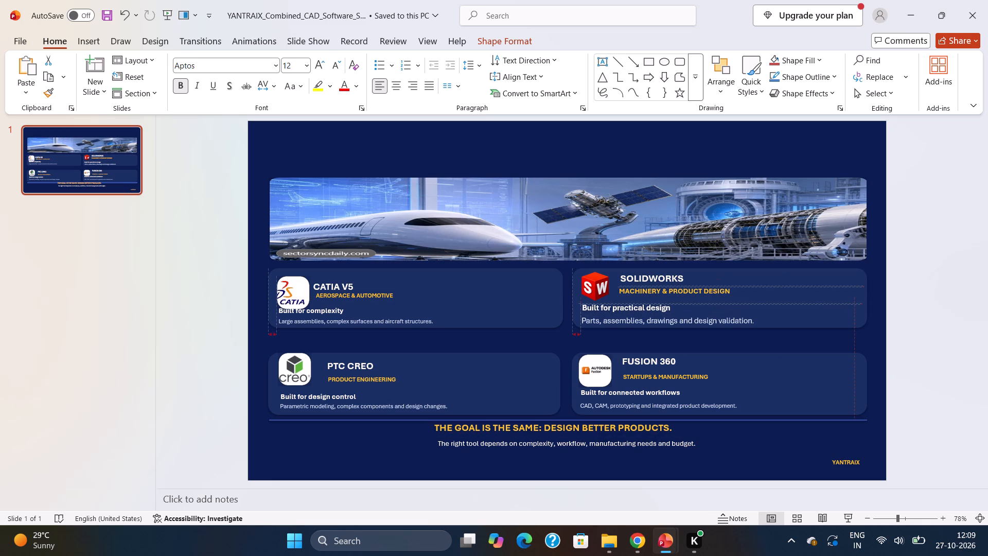
# Shrink the SW cube logo slightly and position it beside the SOLIDWORKS title, clear of the text below.
pyautogui.click(603, 289)
pyautogui.moveTo(614, 304); pyautogui.dragTo(613, 304)
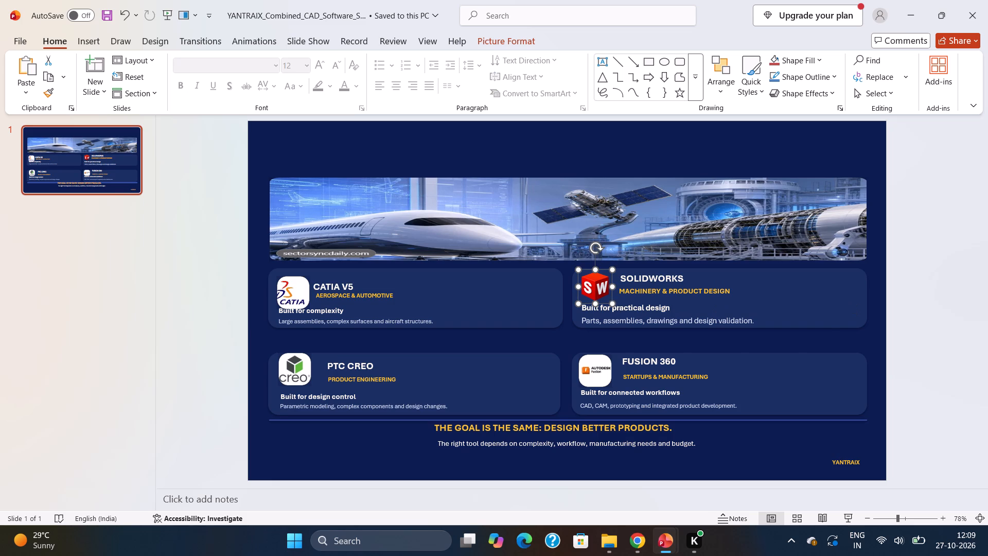
pyautogui.moveTo(613, 304); pyautogui.dragTo(606, 292)
pyautogui.moveTo(603, 285); pyautogui.dragTo(606, 285)
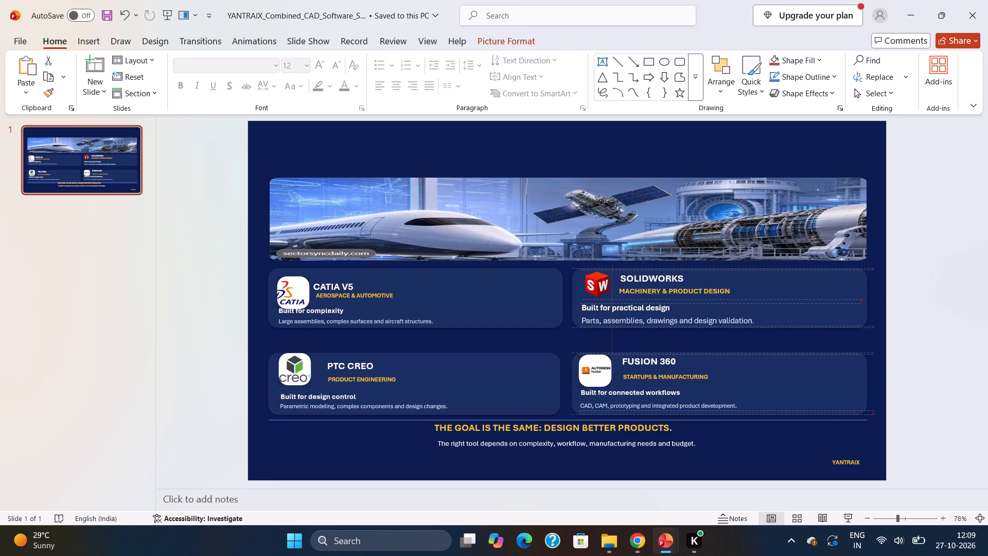
pyautogui.moveTo(606, 285); pyautogui.dragTo(607, 285)
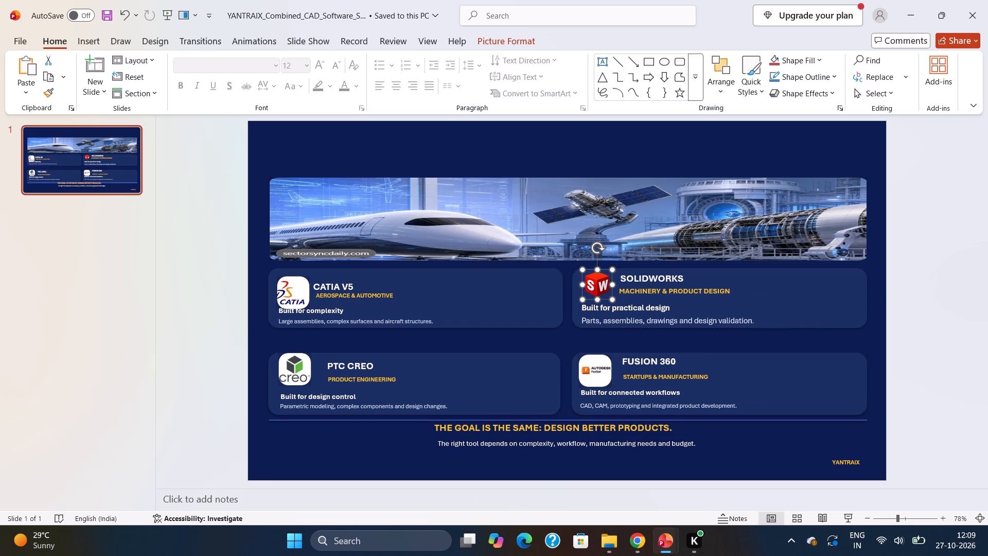
pyautogui.moveTo(613, 300); pyautogui.dragTo(608, 294)
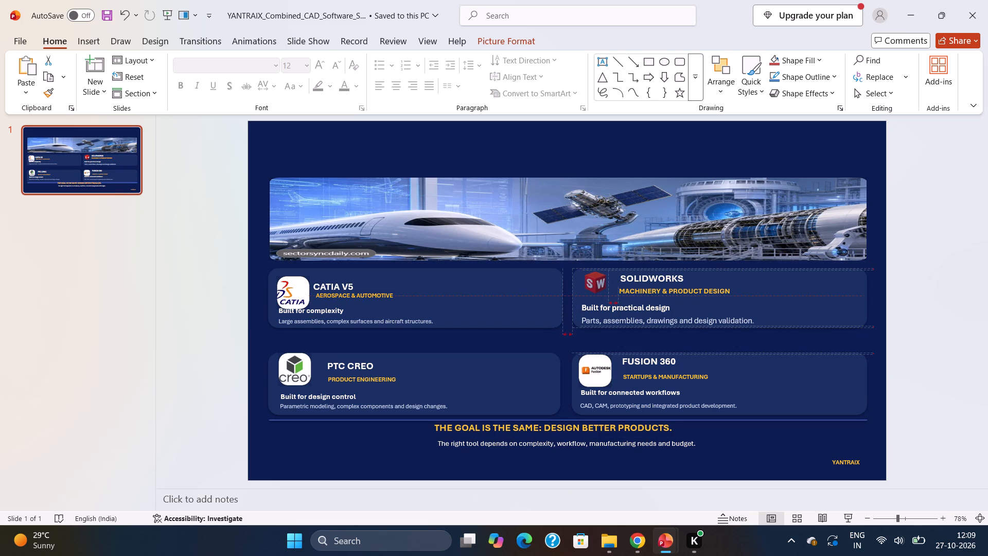
pyautogui.moveTo(608, 294); pyautogui.dragTo(609, 295)
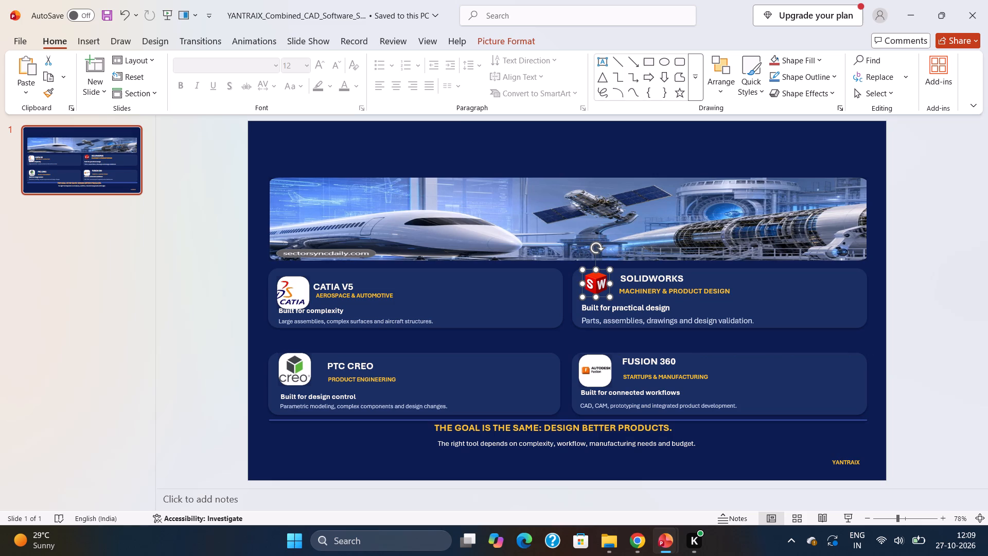
# Move the Built for practical design line and the description beneath it slightly higher in the SOLIDWORKS card.
pyautogui.click(738, 307)
pyautogui.click(656, 301)
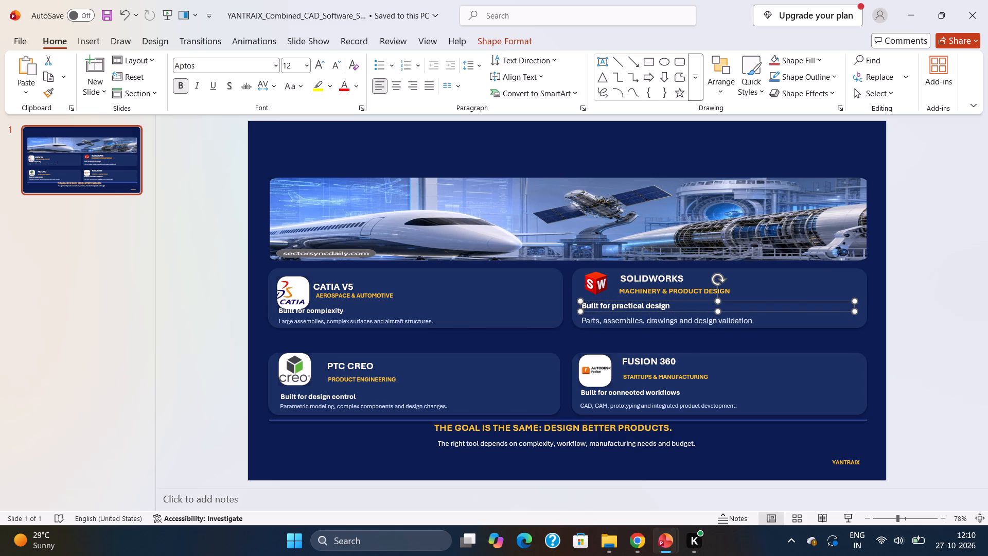
pyautogui.click(677, 318)
pyautogui.click(676, 316)
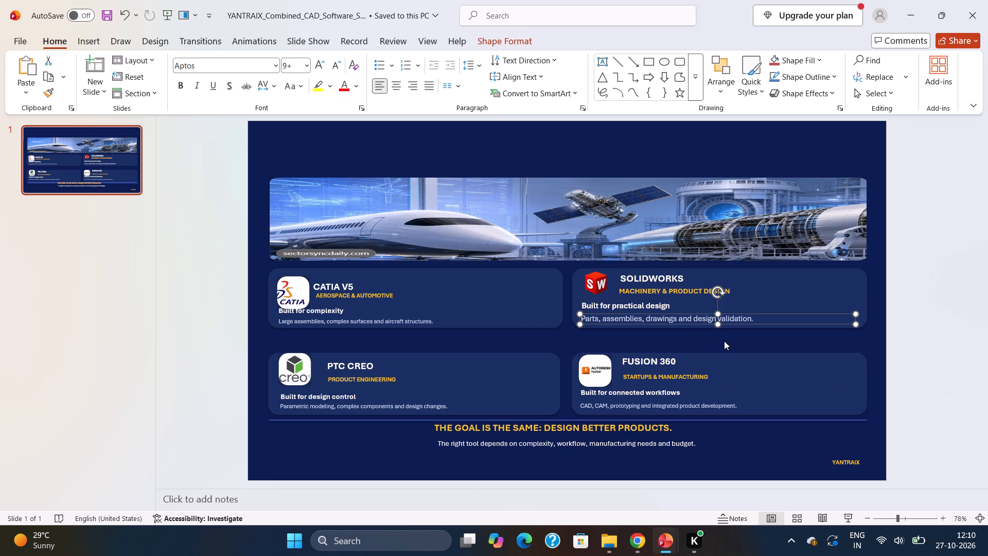
pyautogui.click(713, 333)
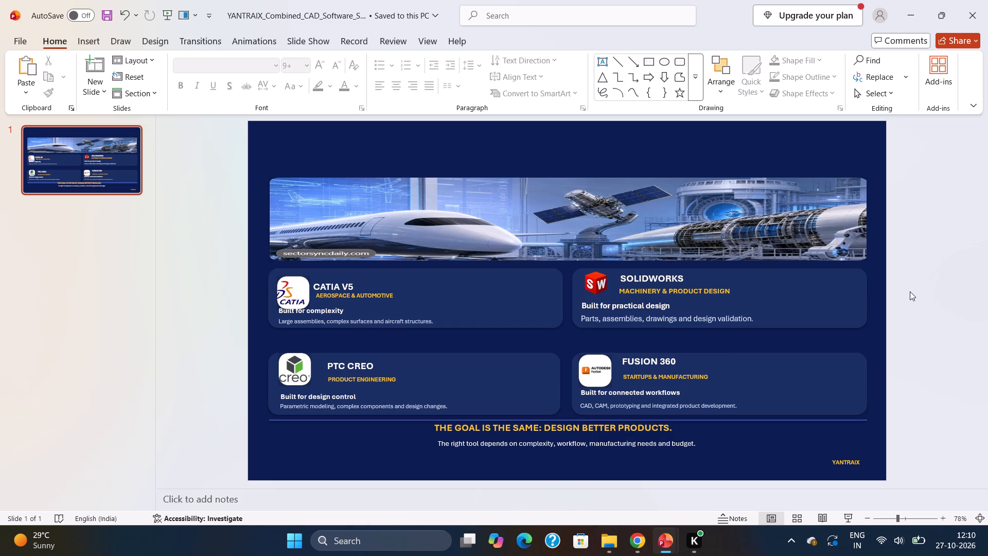
# Narrow the banner picture, move it up above the cards, and make it slightly taller.
pyautogui.click(850, 290)
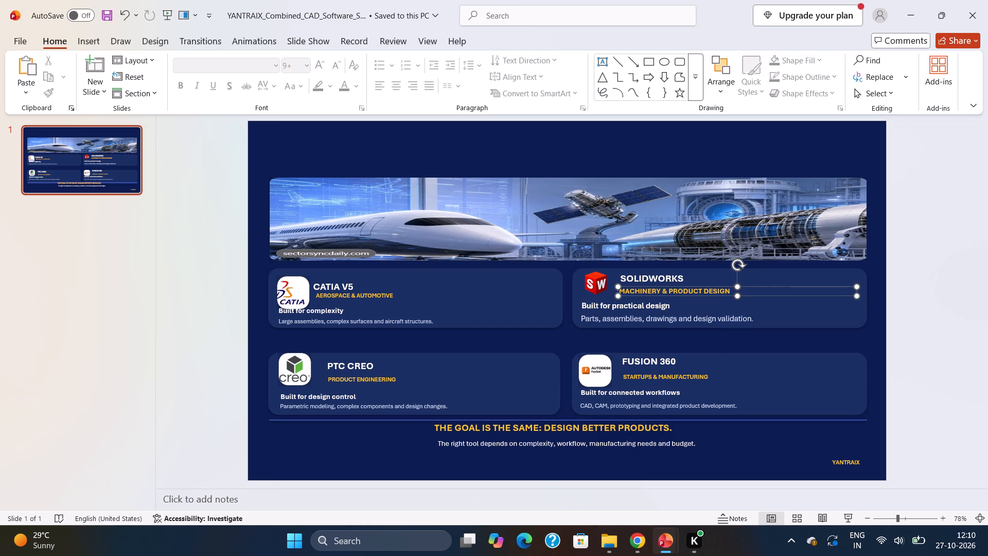
pyautogui.click(822, 224)
pyautogui.moveTo(869, 219); pyautogui.dragTo(716, 211)
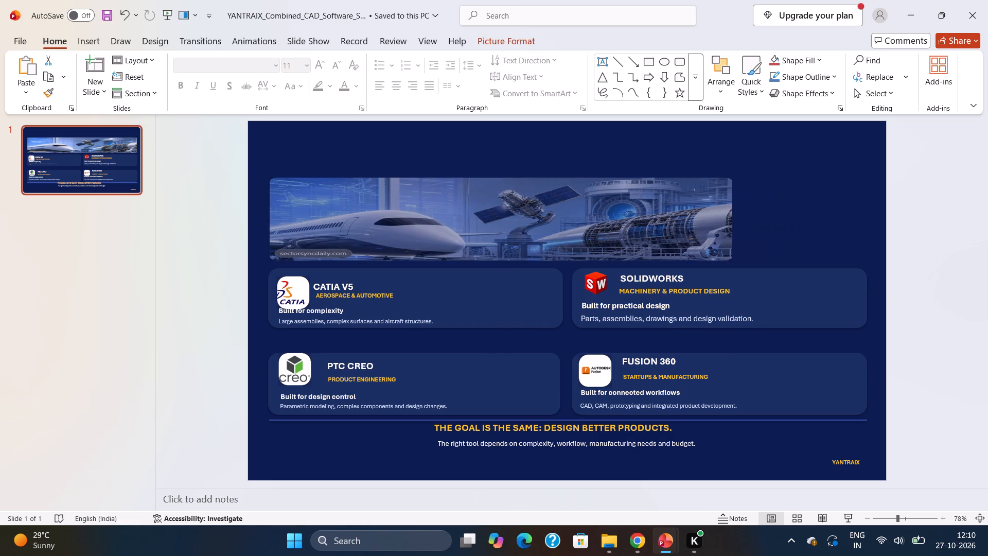
pyautogui.moveTo(716, 211); pyautogui.dragTo(639, 211)
pyautogui.moveTo(488, 190); pyautogui.dragTo(503, 176)
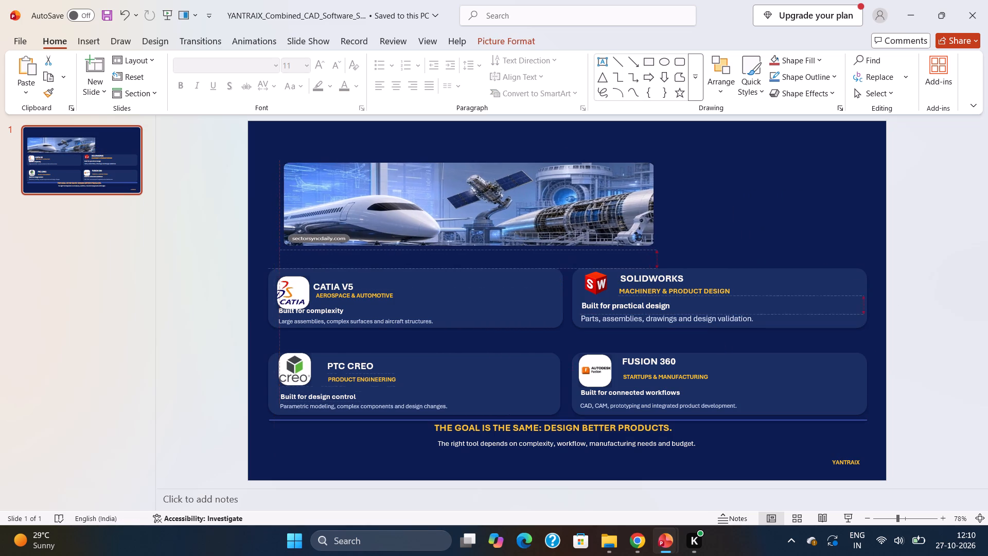
pyautogui.moveTo(503, 176); pyautogui.dragTo(547, 170)
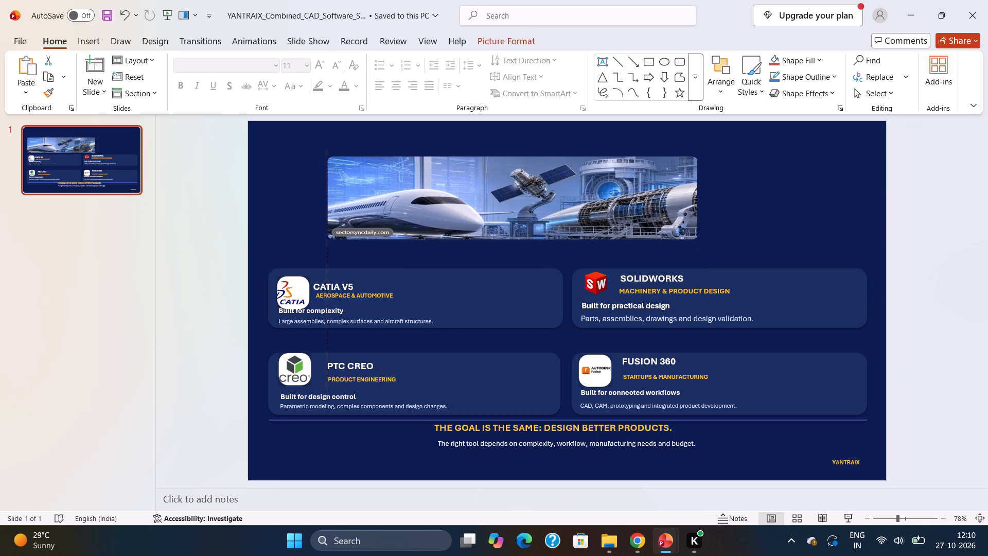
pyautogui.moveTo(547, 170); pyautogui.dragTo(548, 171)
pyautogui.moveTo(511, 158); pyautogui.dragTo(508, 143)
pyautogui.moveTo(523, 178); pyautogui.dragTo(482, 189)
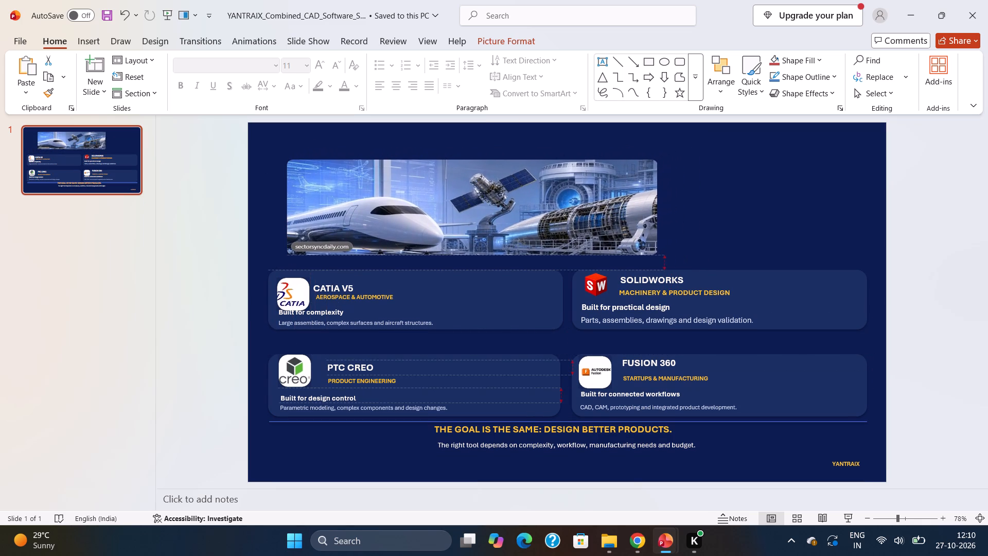
pyautogui.moveTo(482, 189); pyautogui.dragTo(477, 193)
# Widen the banner picture again, centre it above the four cards, and extend its lower edge slightly toward them.
pyautogui.moveTo(648, 207); pyautogui.dragTo(748, 207)
pyautogui.moveTo(748, 212); pyautogui.dragTo(765, 212)
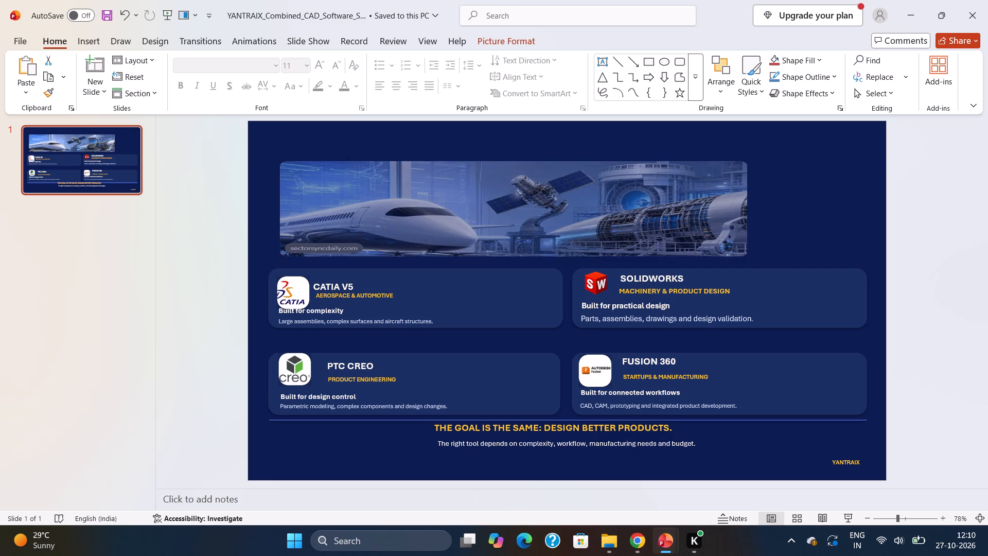
pyautogui.moveTo(765, 212); pyautogui.dragTo(823, 214)
pyautogui.moveTo(754, 212); pyautogui.dragTo(761, 212)
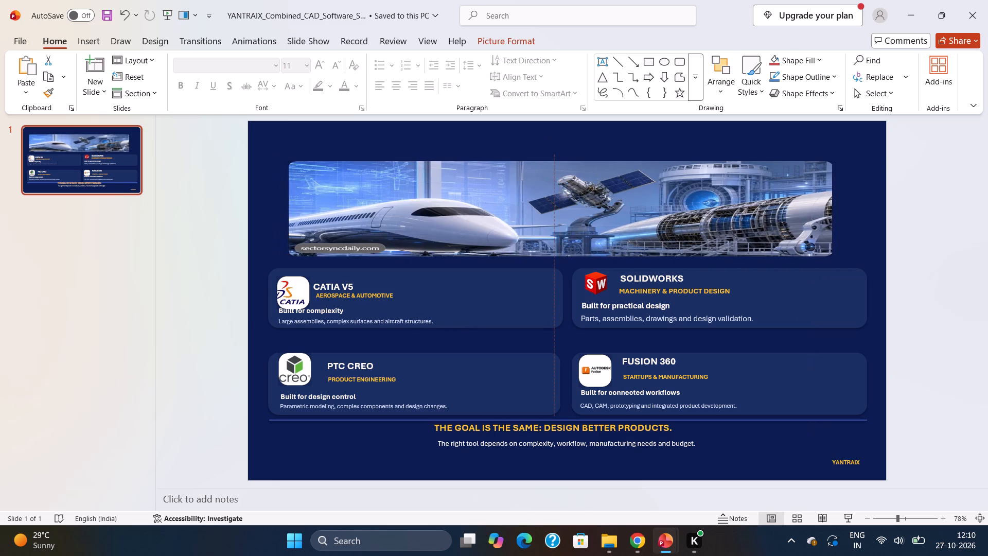
pyautogui.moveTo(761, 212); pyautogui.dragTo(768, 212)
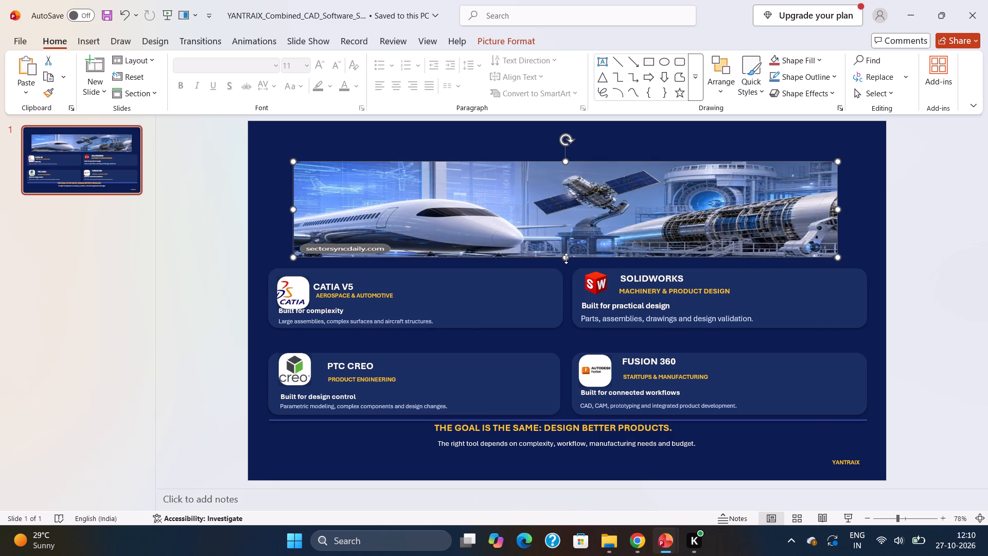
pyautogui.click(566, 258)
pyautogui.click(935, 264)
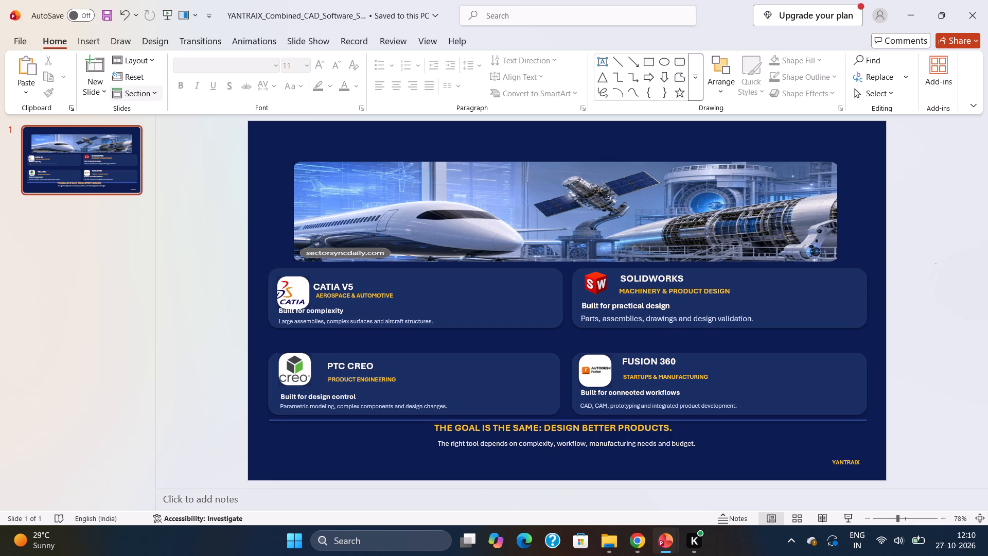
# Copy the Creo Cube Logo on Transparency image from Downloads and paste it into the combined CAD software slide.
pyautogui.click(611, 539)
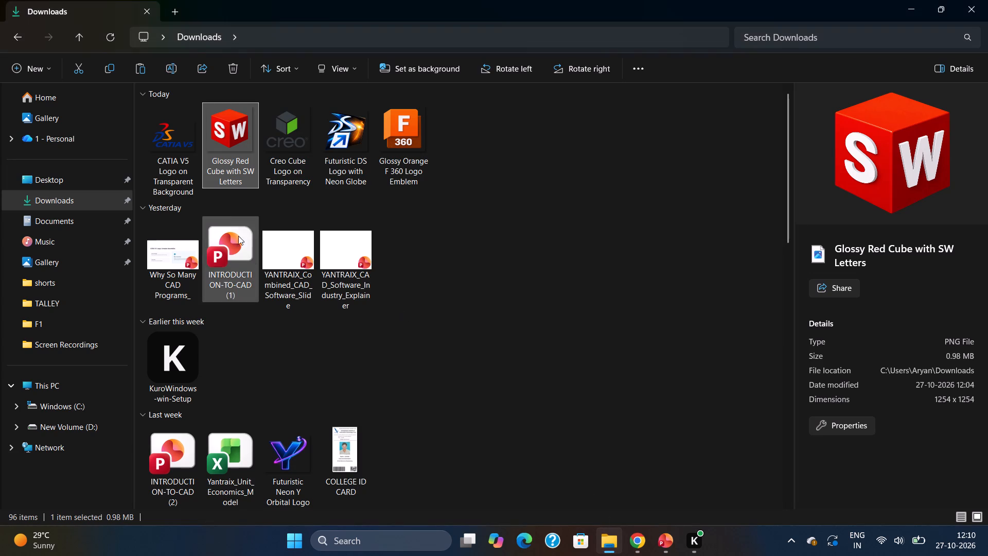
pyautogui.click(303, 147)
pyautogui.click(105, 60)
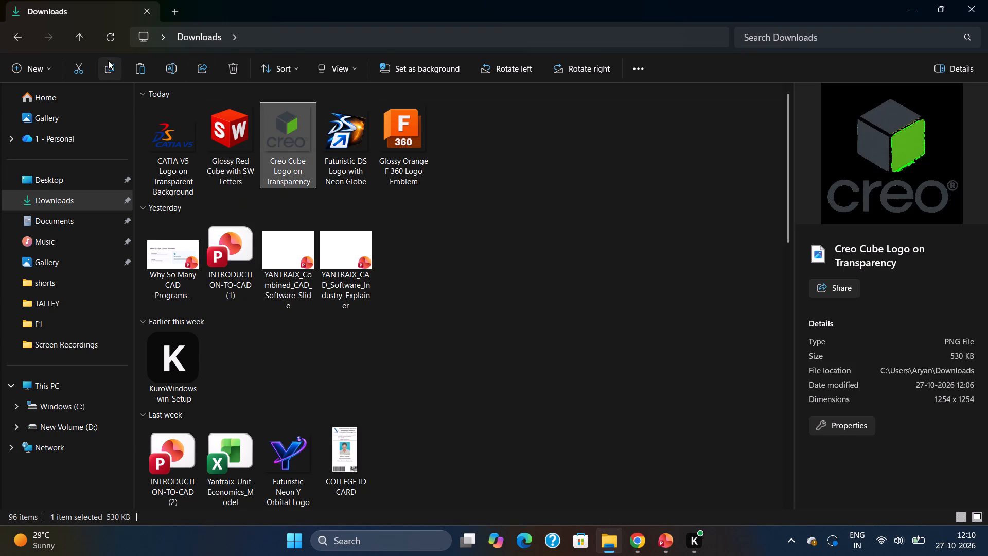
pyautogui.click(660, 533)
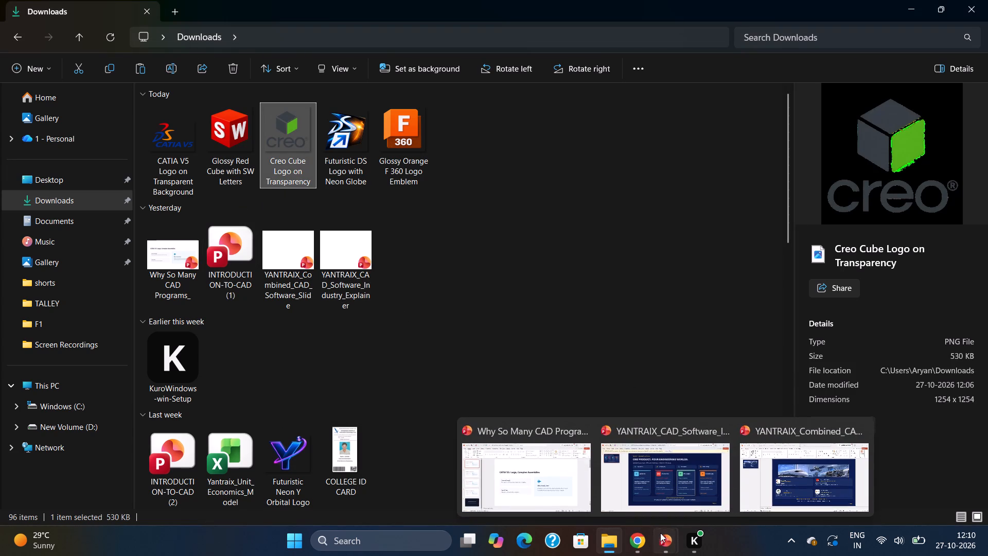
pyautogui.click(780, 481)
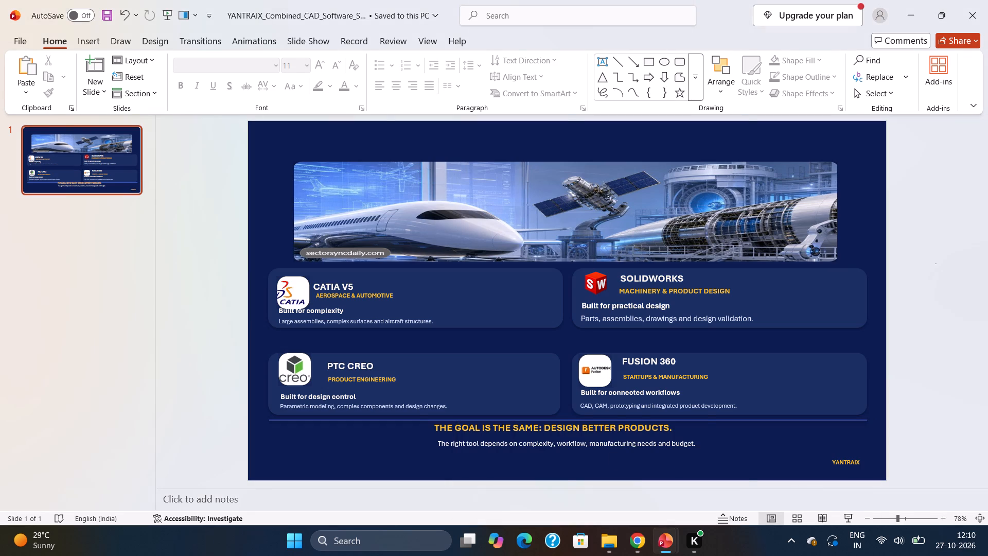
pyautogui.hotkey('ctrl', 'v')
pyautogui.click(603, 285)
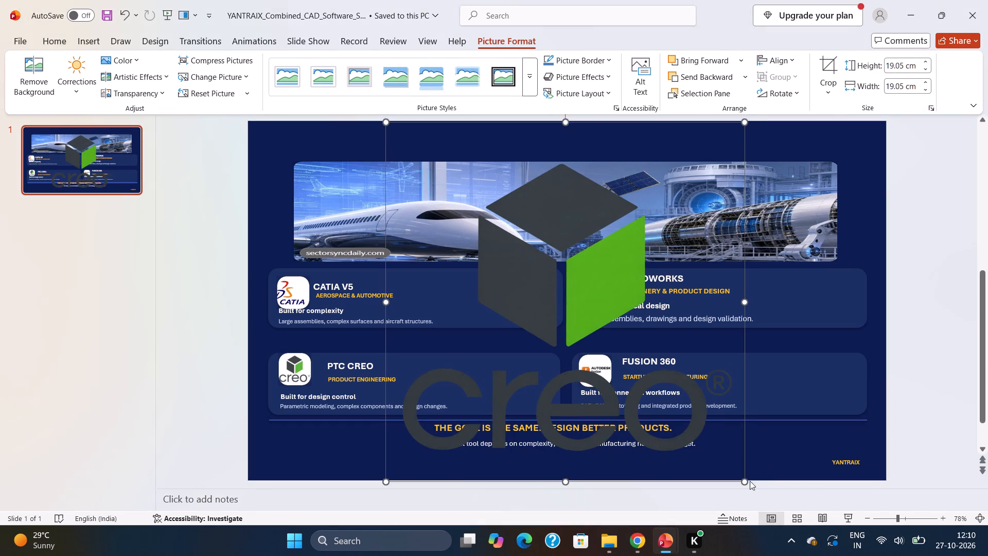
# Shrink the pasted Creo logo to fit the PTC CREO card and park it in the empty area beside the card's text.
pyautogui.moveTo(744, 482); pyautogui.dragTo(474, 269)
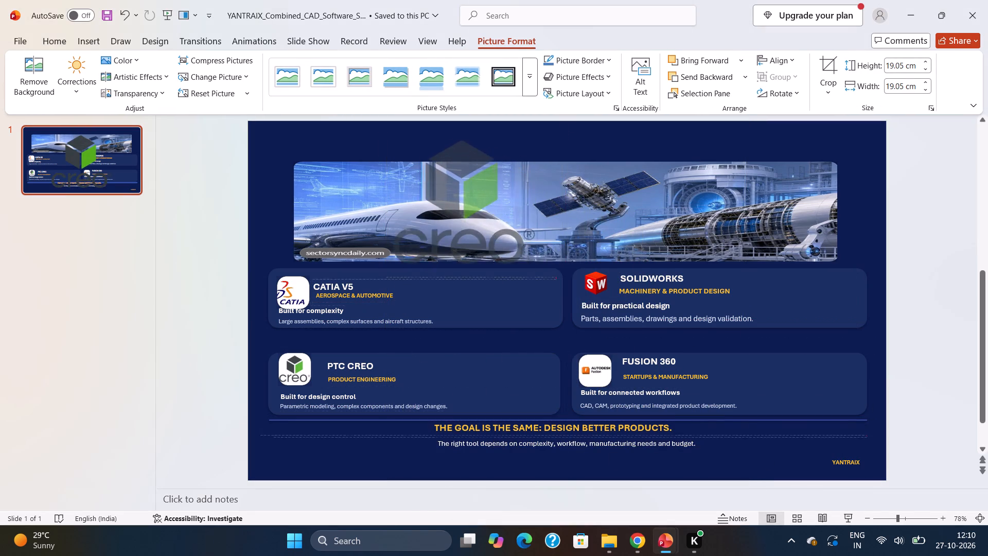
pyautogui.moveTo(474, 269); pyautogui.dragTo(465, 238)
pyautogui.moveTo(444, 195); pyautogui.dragTo(408, 396)
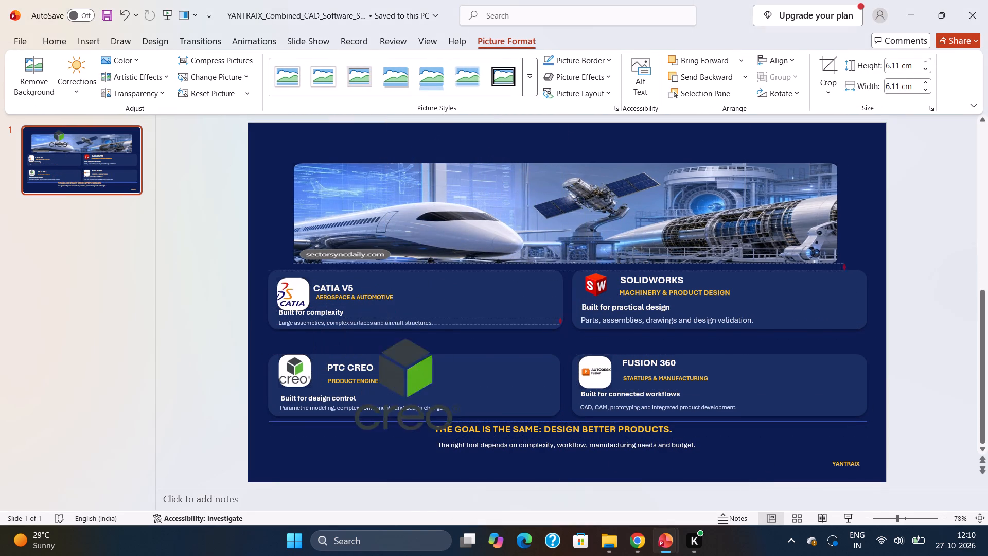
pyautogui.moveTo(408, 396); pyautogui.dragTo(459, 391)
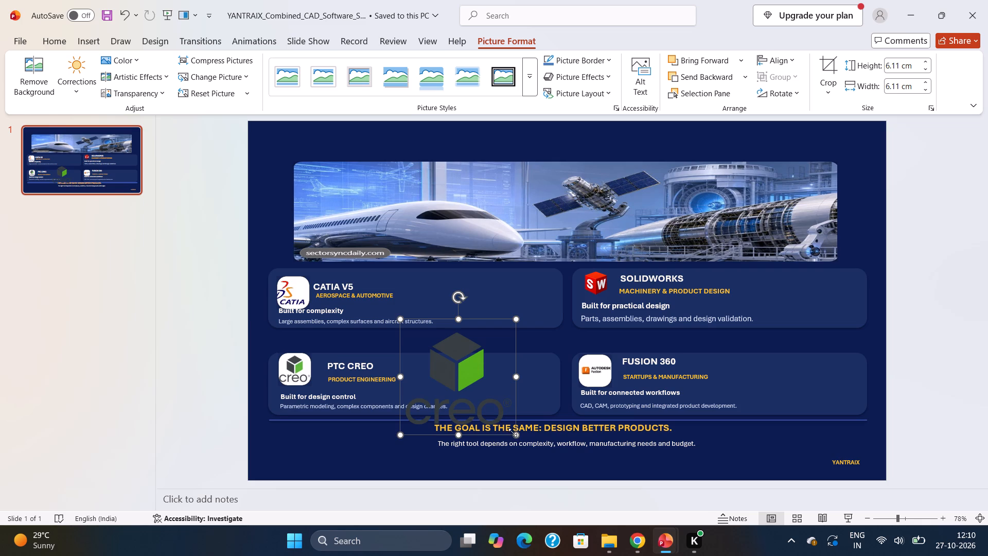
pyautogui.click(520, 438)
pyautogui.click(490, 394)
pyautogui.moveTo(516, 435); pyautogui.dragTo(474, 360)
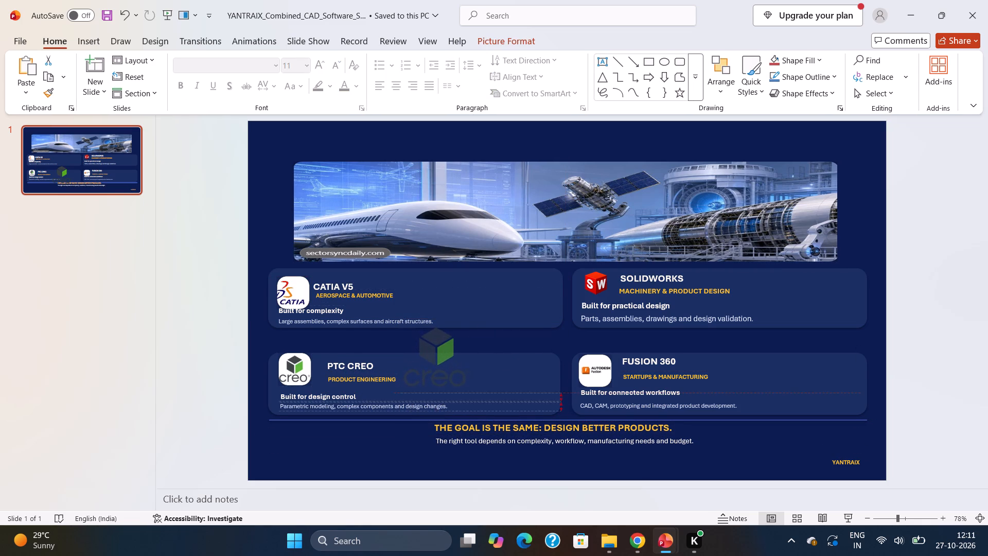
pyautogui.moveTo(446, 360); pyautogui.dragTo(310, 387)
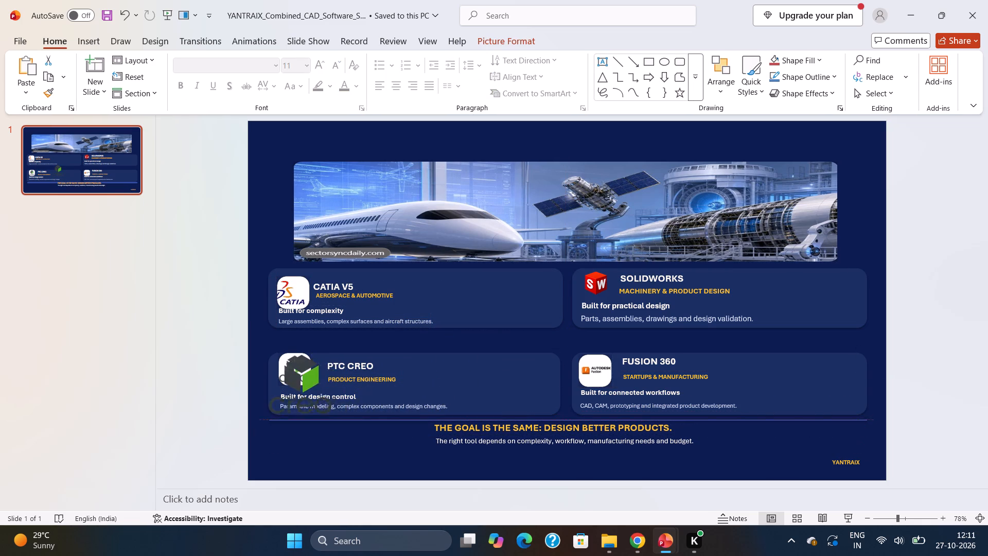
pyautogui.moveTo(310, 387); pyautogui.dragTo(478, 379)
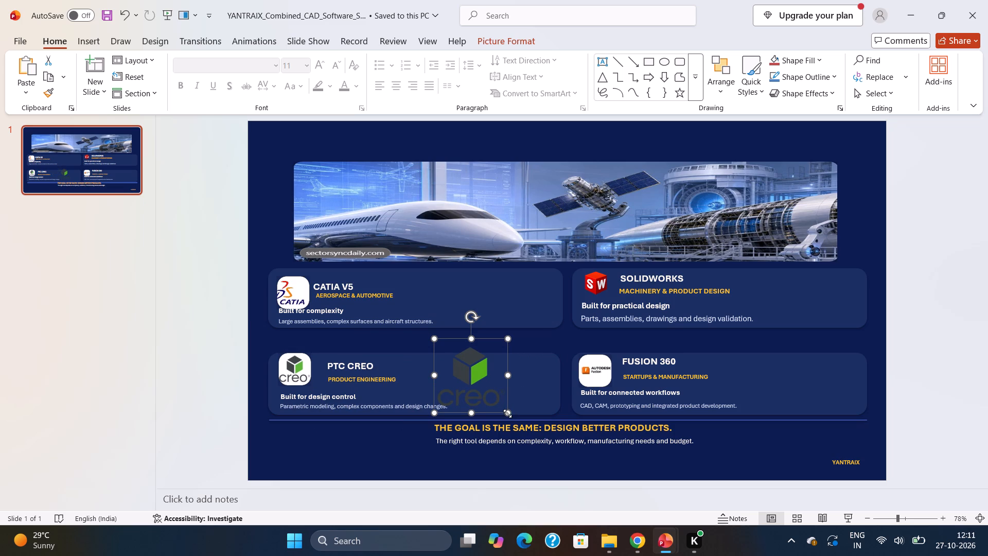
pyautogui.moveTo(507, 413); pyautogui.dragTo(484, 370)
pyautogui.moveTo(467, 364); pyautogui.dragTo(394, 385)
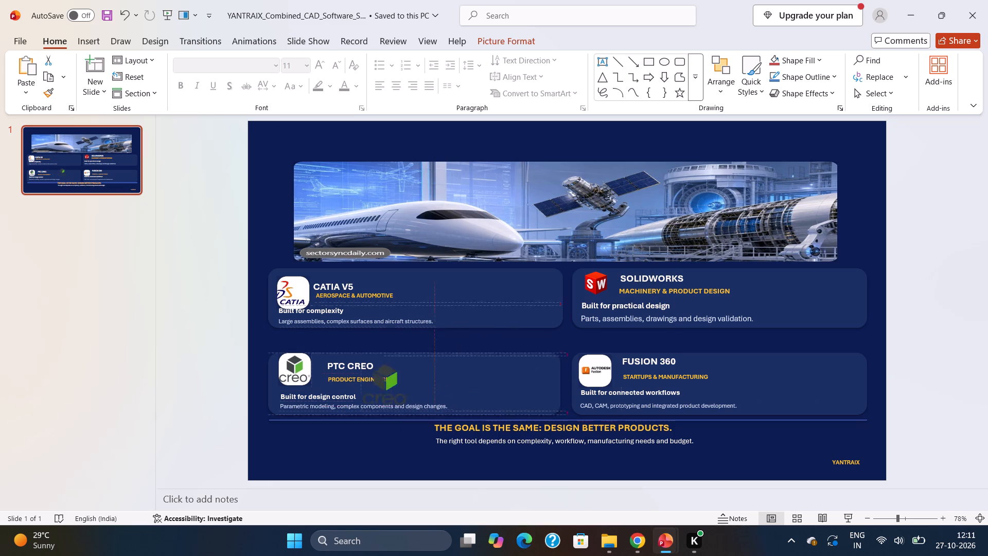
pyautogui.moveTo(394, 385); pyautogui.dragTo(500, 380)
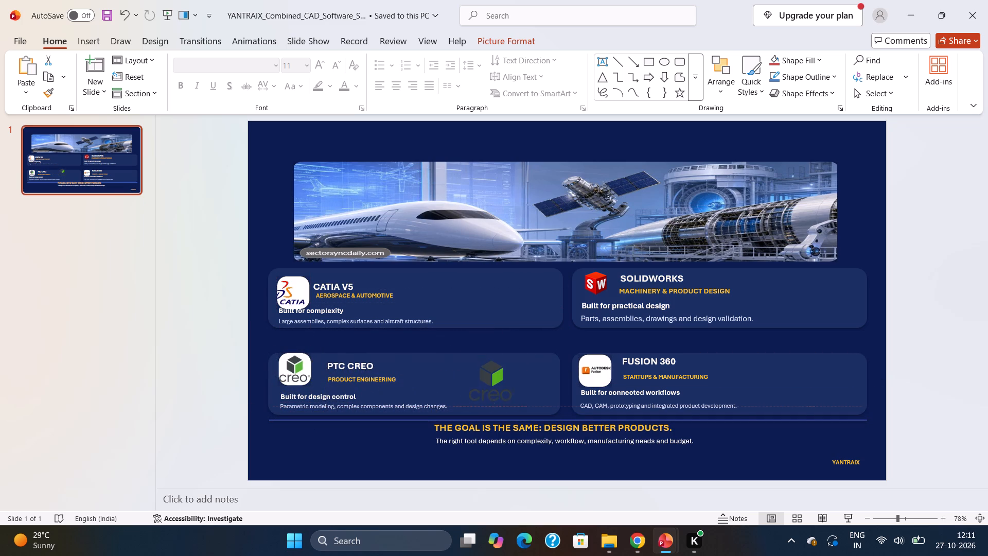
pyautogui.moveTo(500, 380); pyautogui.dragTo(493, 378)
# Delete the old white-background Creo logo from the PTC CREO card.
pyautogui.click(297, 371)
pyautogui.press('Delete')
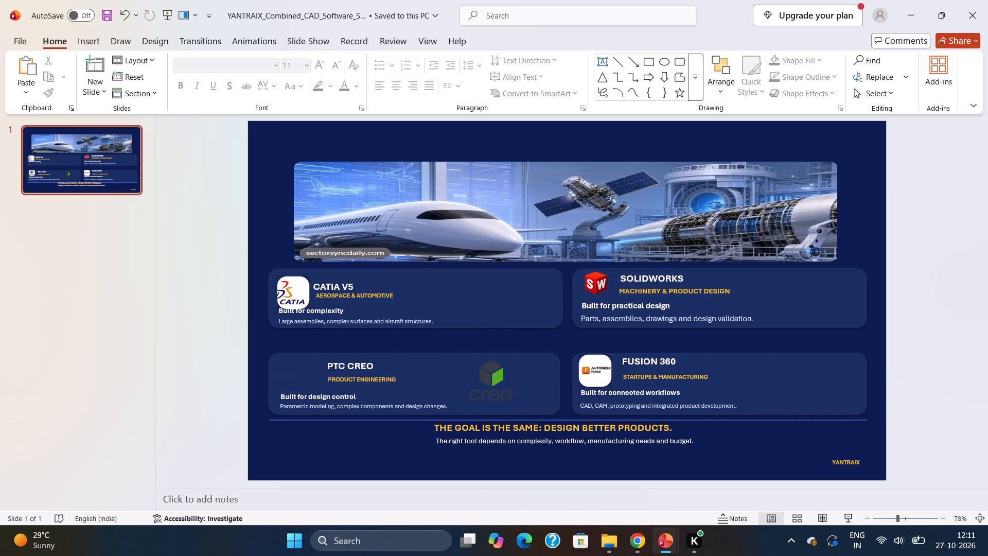
# Shrink the transparent Creo logo a little more, place it beside the PTC CREO title, and check it in the slide show.
pyautogui.click(497, 379)
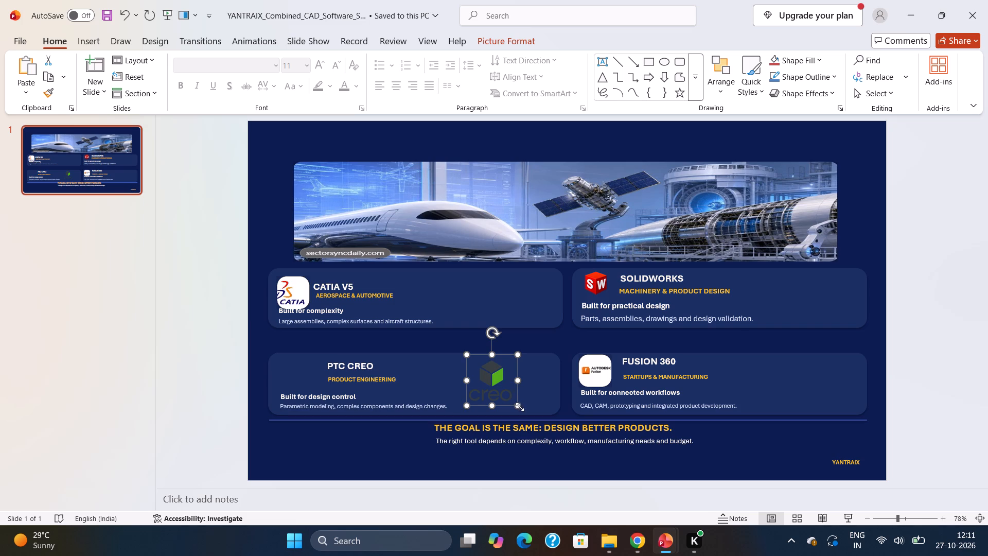
pyautogui.moveTo(519, 407); pyautogui.dragTo(509, 390)
pyautogui.moveTo(491, 372); pyautogui.dragTo(375, 372)
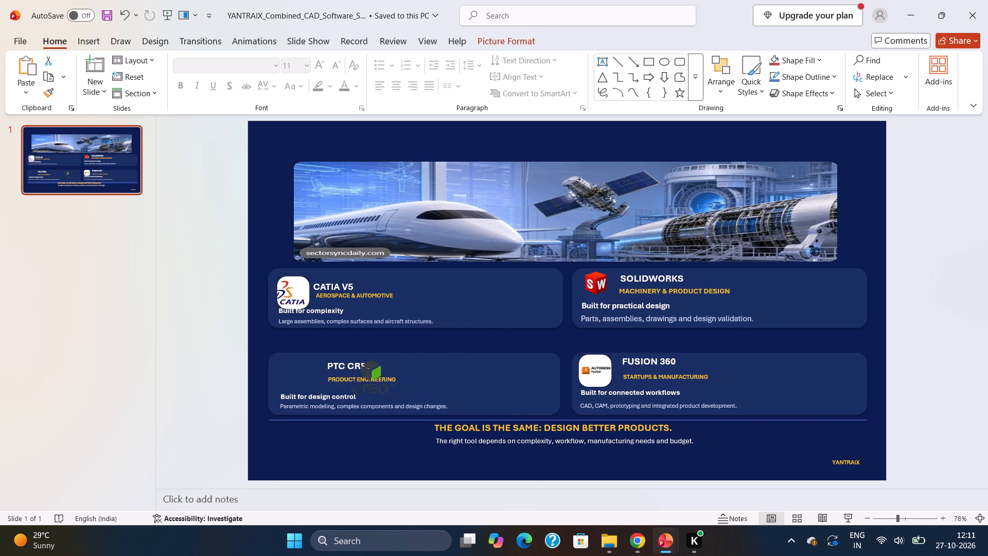
pyautogui.moveTo(375, 372); pyautogui.dragTo(306, 369)
pyautogui.click(211, 359)
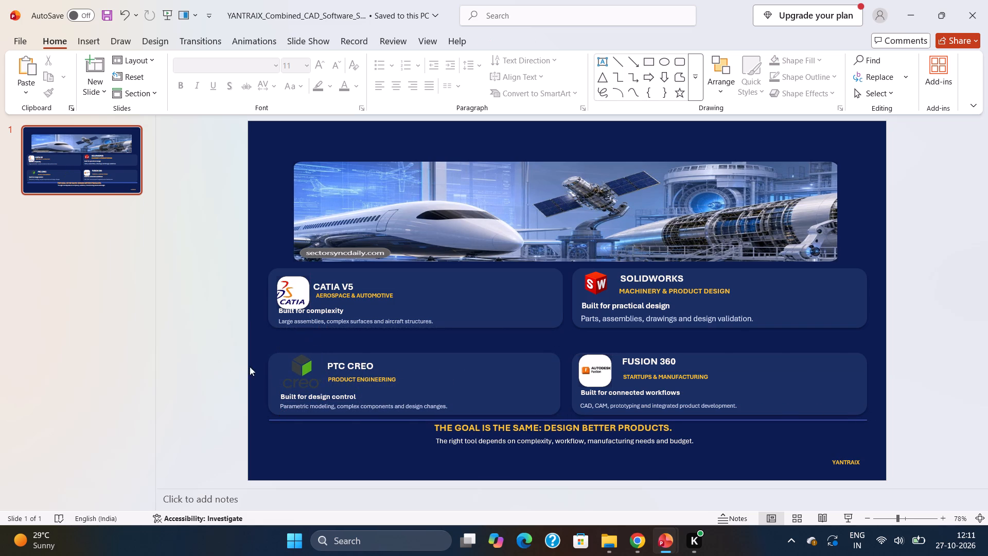
pyautogui.click(303, 366)
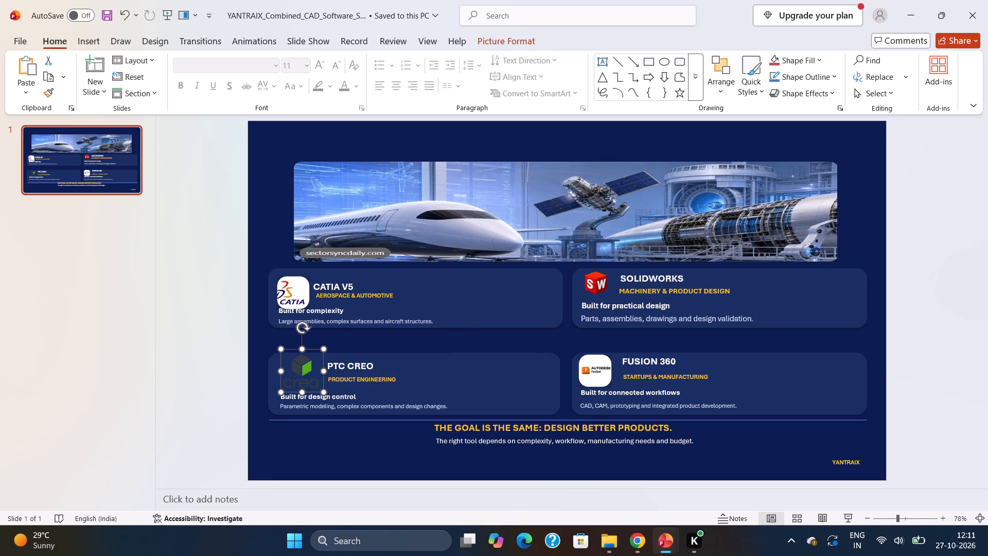
pyautogui.click(850, 520)
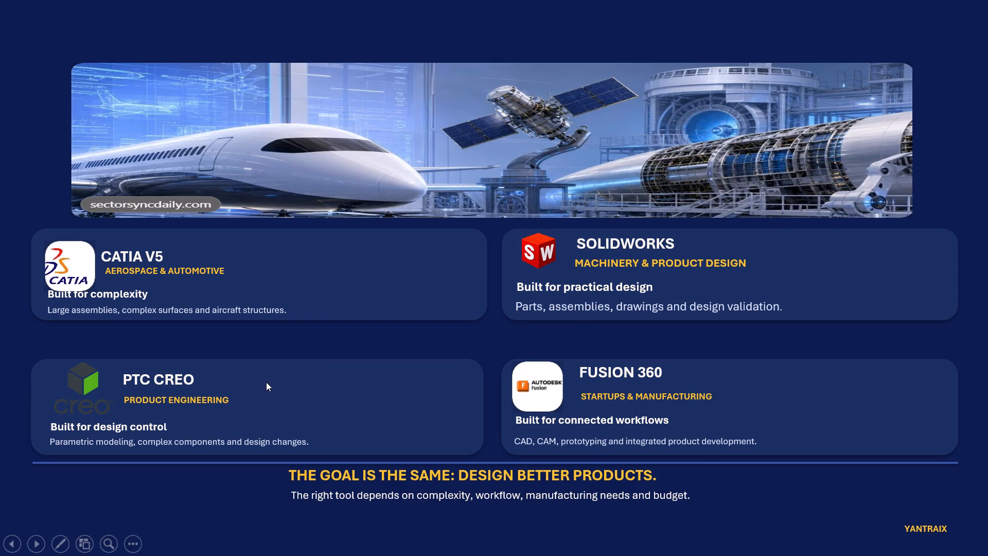
pyautogui.press('Escape')
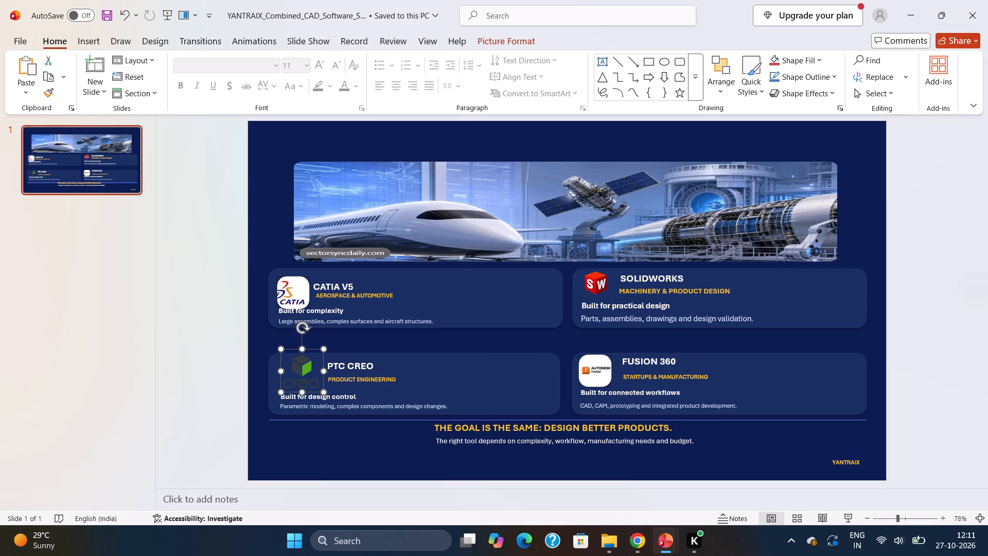
# Copy the Futuristic DS Logo with Neon Globe image from Downloads and paste it into the combined CAD software slide.
pyautogui.click(614, 541)
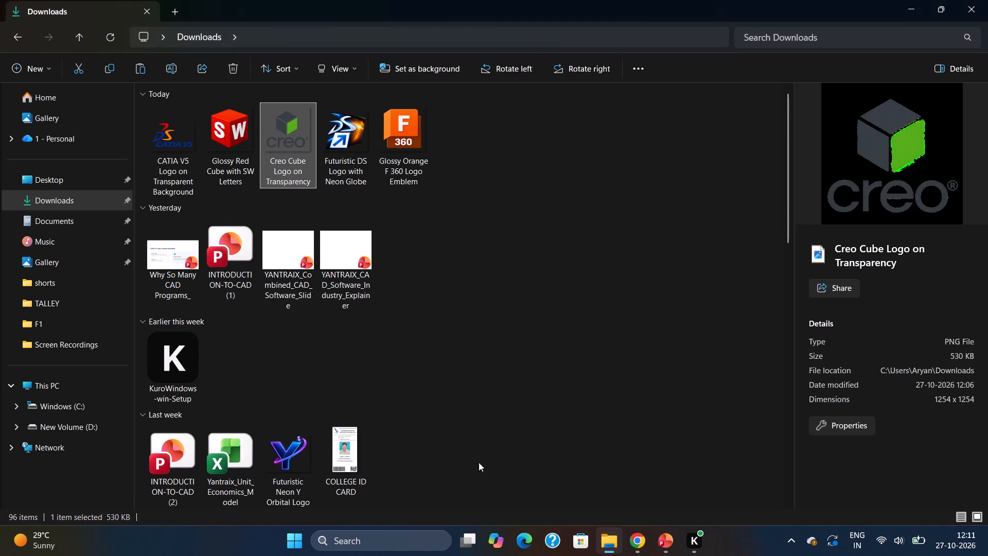
pyautogui.click(188, 144)
pyautogui.doubleClick(326, 132)
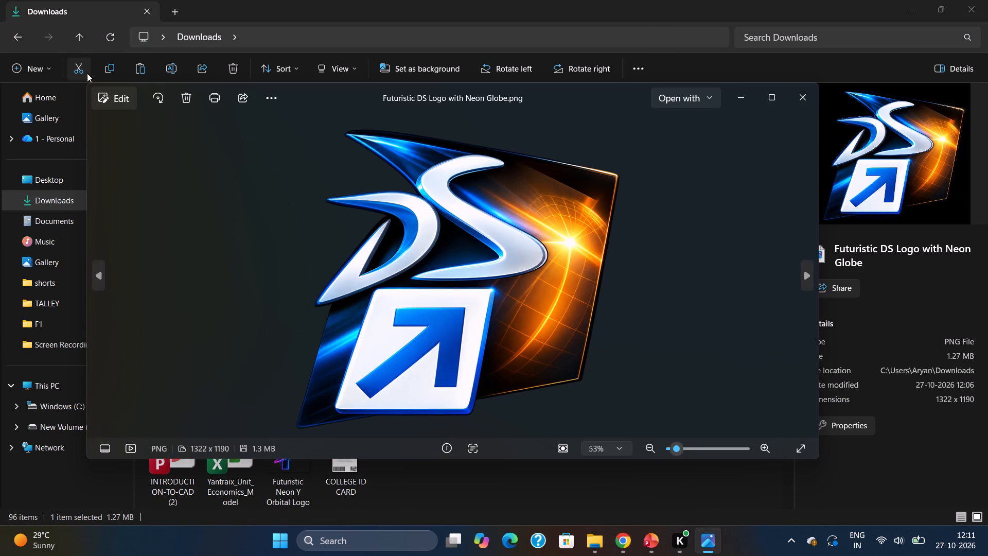
pyautogui.click(113, 67)
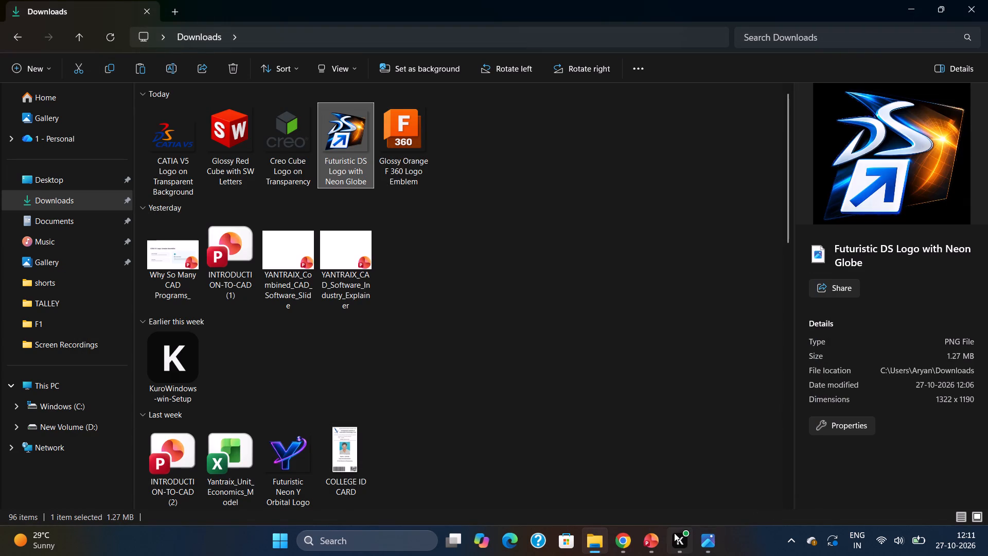
pyautogui.click(776, 471)
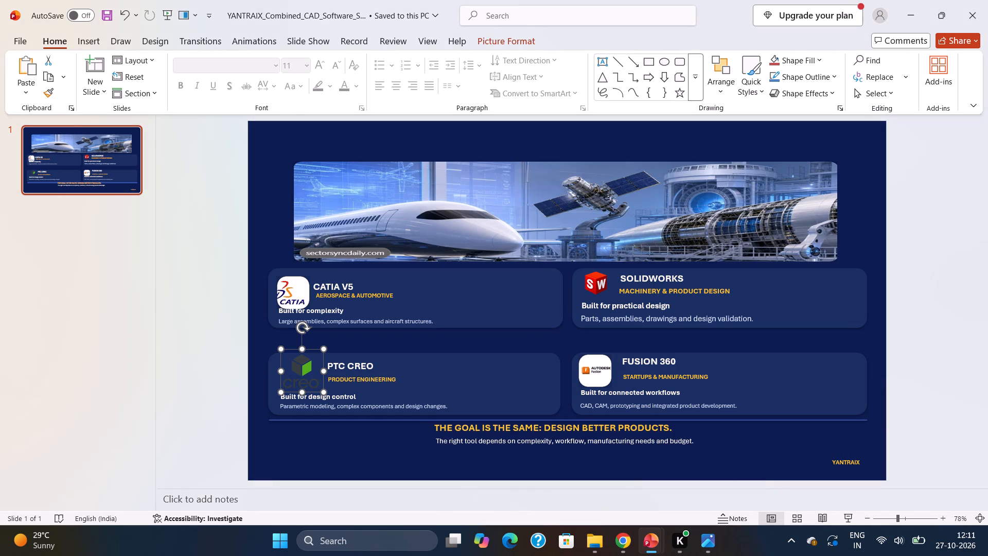
pyautogui.hotkey('ctrl', 'v')
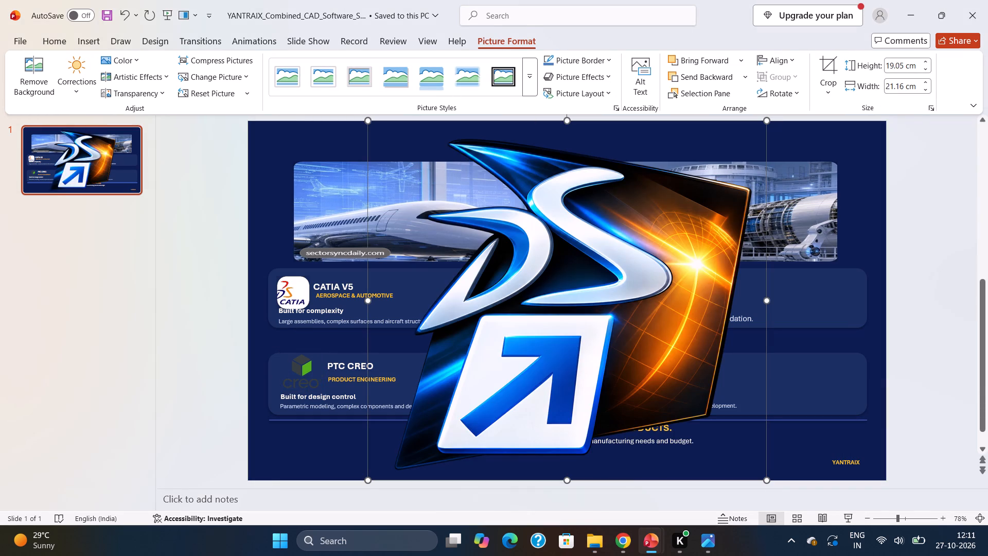
# Shrink the pasted DS globe logo to roughly card height and move it onto the CATIA V5 card.
pyautogui.moveTo(765, 477); pyautogui.dragTo(617, 322)
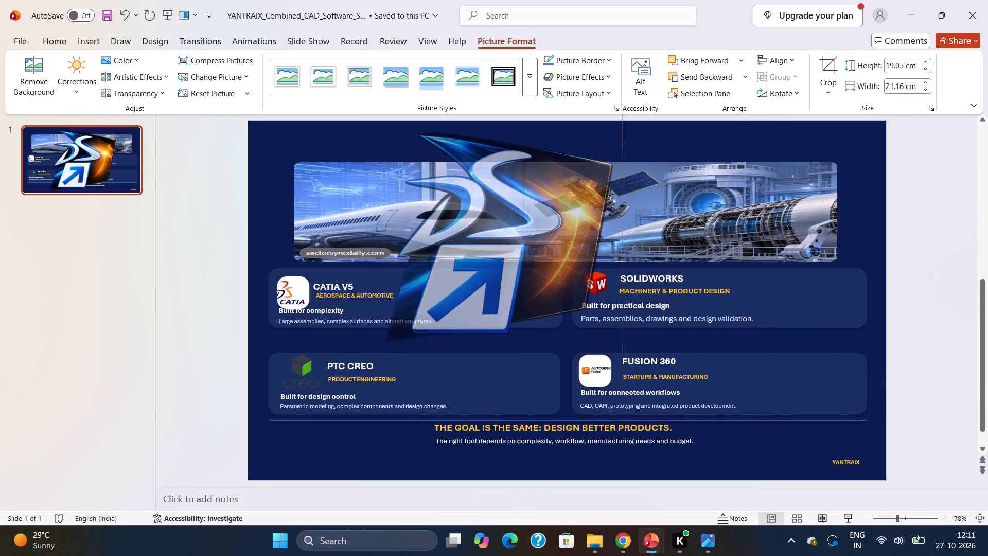
pyautogui.moveTo(617, 322); pyautogui.dragTo(485, 210)
pyautogui.moveTo(489, 232); pyautogui.dragTo(484, 221)
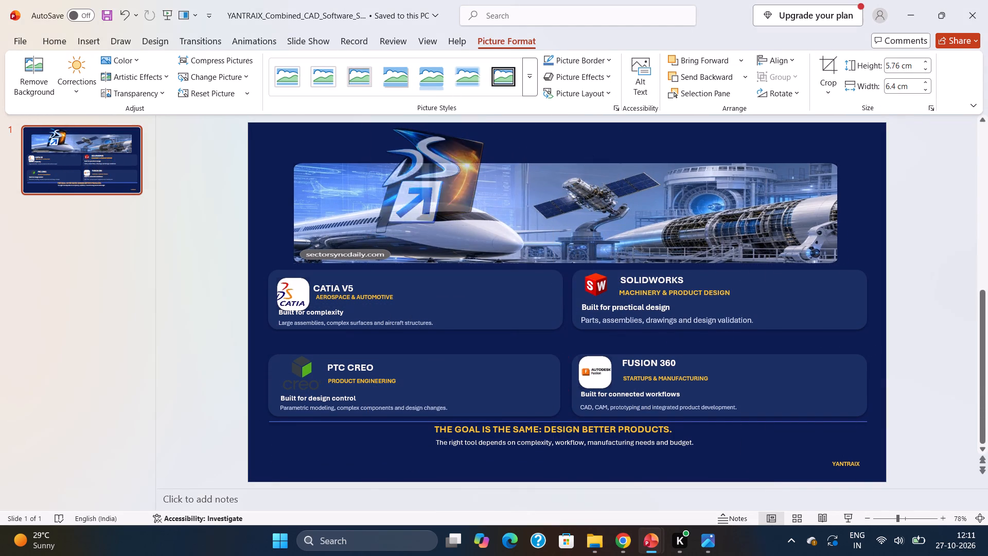
pyautogui.moveTo(484, 221); pyautogui.dragTo(440, 173)
pyautogui.moveTo(410, 158); pyautogui.dragTo(336, 287)
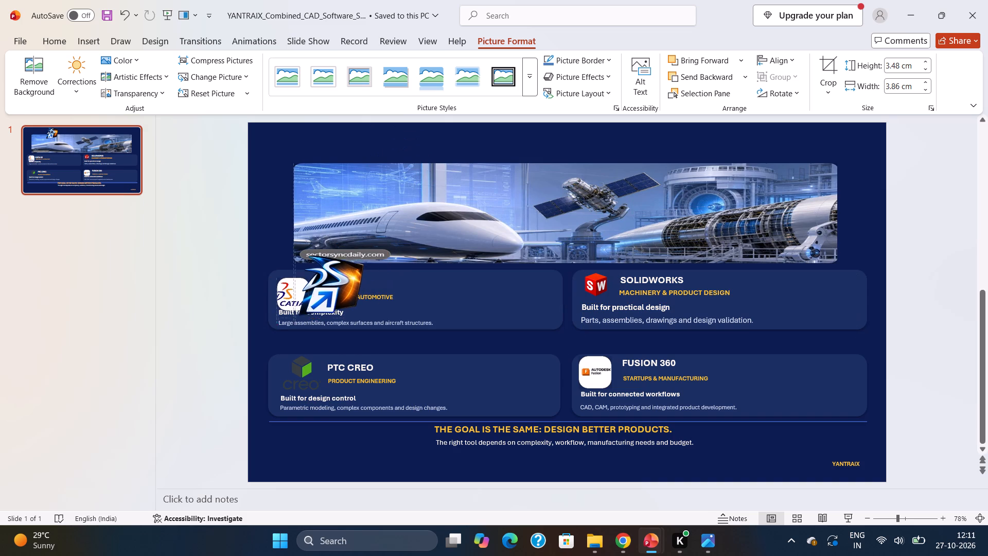
pyautogui.moveTo(336, 287); pyautogui.dragTo(360, 303)
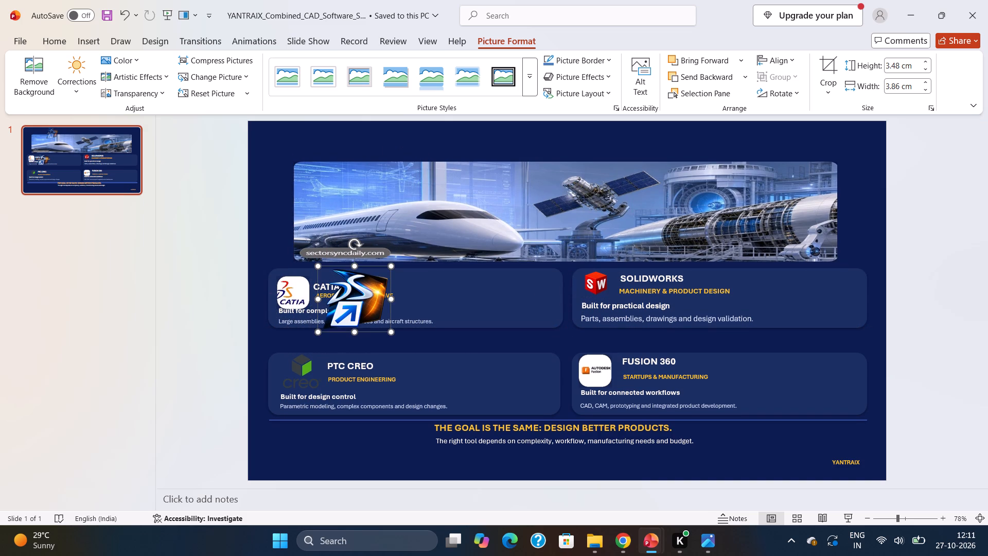
pyautogui.moveTo(317, 266); pyautogui.dragTo(357, 299)
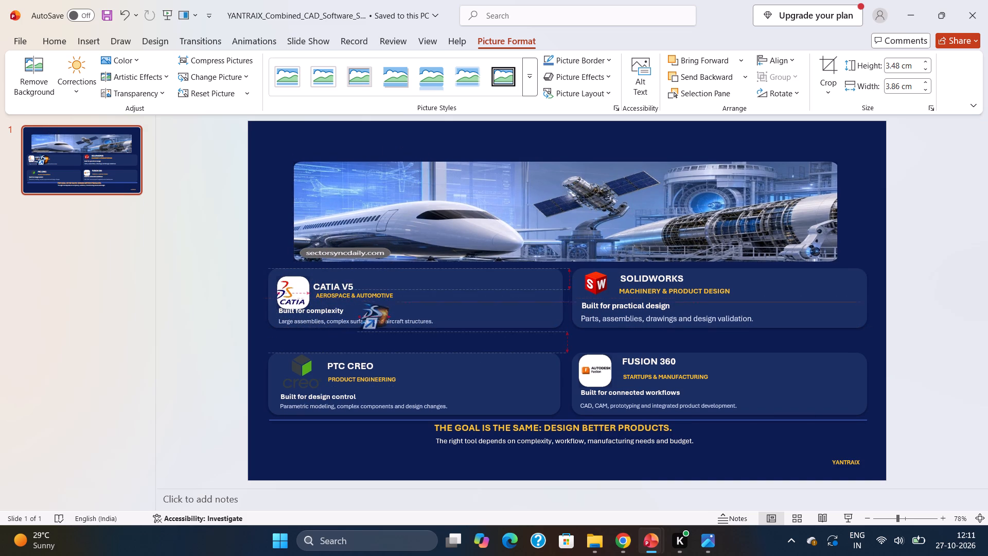
pyautogui.moveTo(357, 299); pyautogui.dragTo(345, 282)
# Delete the old white-background CATIA logo from the CATIA V5 card.
pyautogui.click(291, 293)
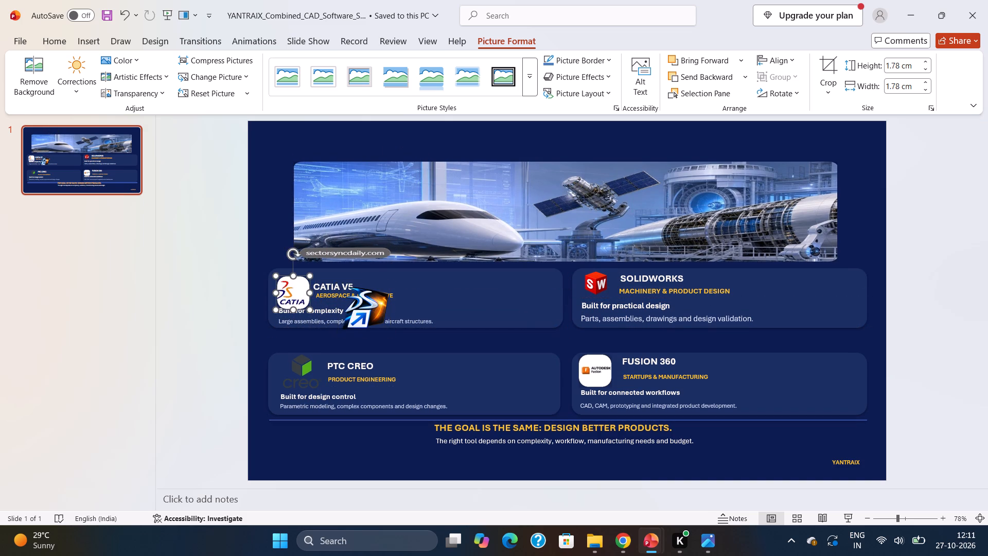
pyautogui.press('Delete')
# Shrink the DS logo further and place it beside the CATIA V5 title, level with the SOLIDWORKS card's logo.
pyautogui.click(369, 297)
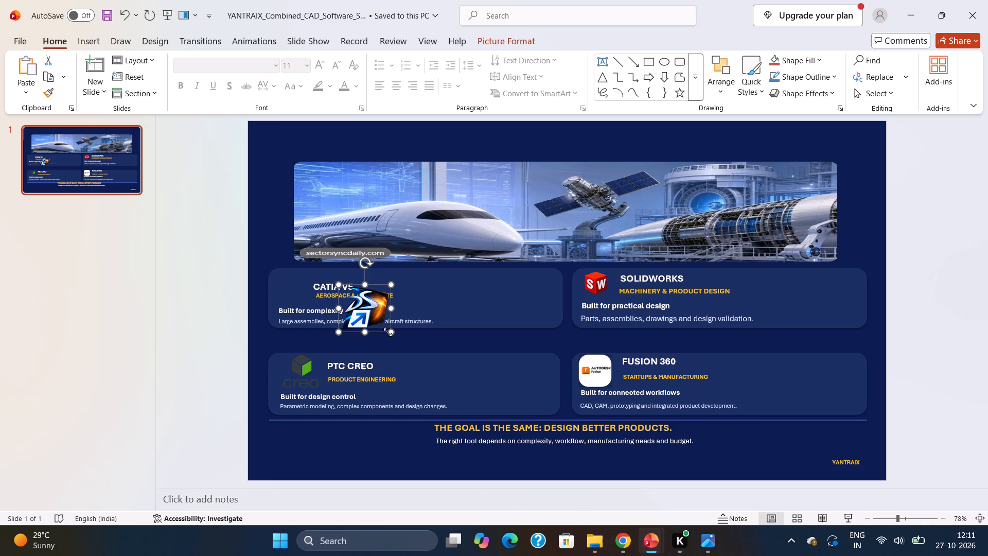
pyautogui.moveTo(387, 334); pyautogui.dragTo(369, 318)
pyautogui.moveTo(364, 303); pyautogui.dragTo(299, 288)
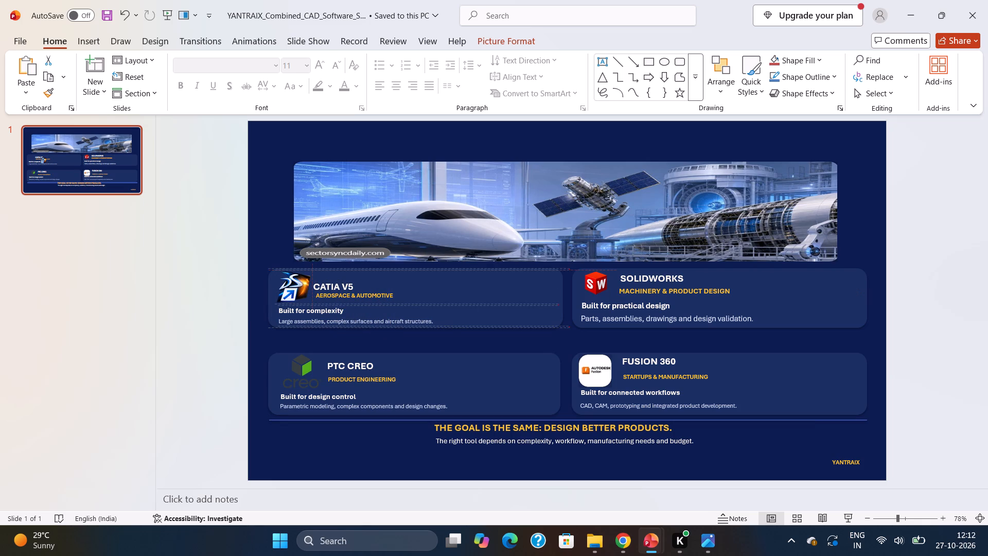
pyautogui.moveTo(299, 288); pyautogui.dragTo(297, 288)
pyautogui.moveTo(309, 304); pyautogui.dragTo(297, 288)
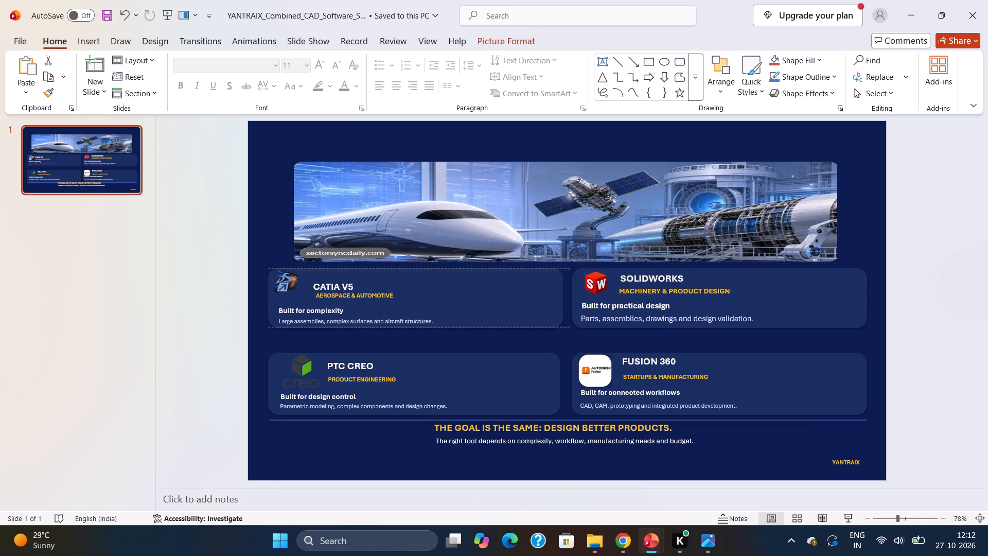
pyautogui.moveTo(297, 288); pyautogui.dragTo(303, 291)
pyautogui.moveTo(295, 285); pyautogui.dragTo(297, 284)
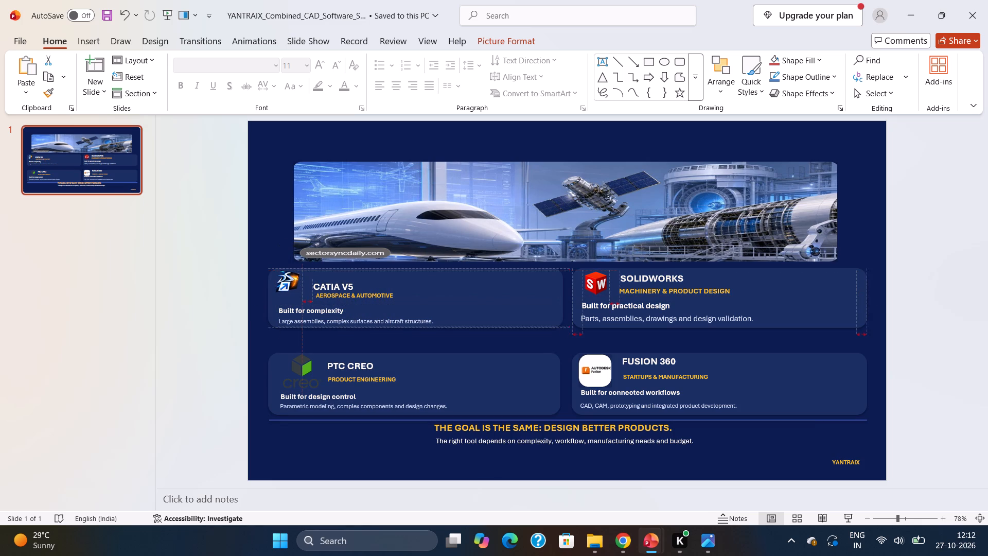
pyautogui.moveTo(297, 284); pyautogui.dragTo(304, 286)
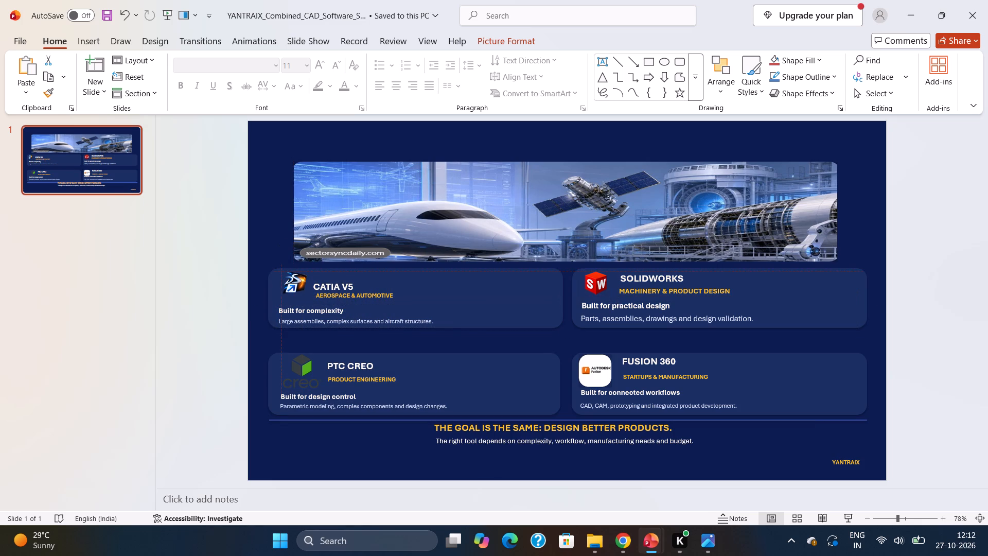
pyautogui.moveTo(304, 286); pyautogui.dragTo(556, 288)
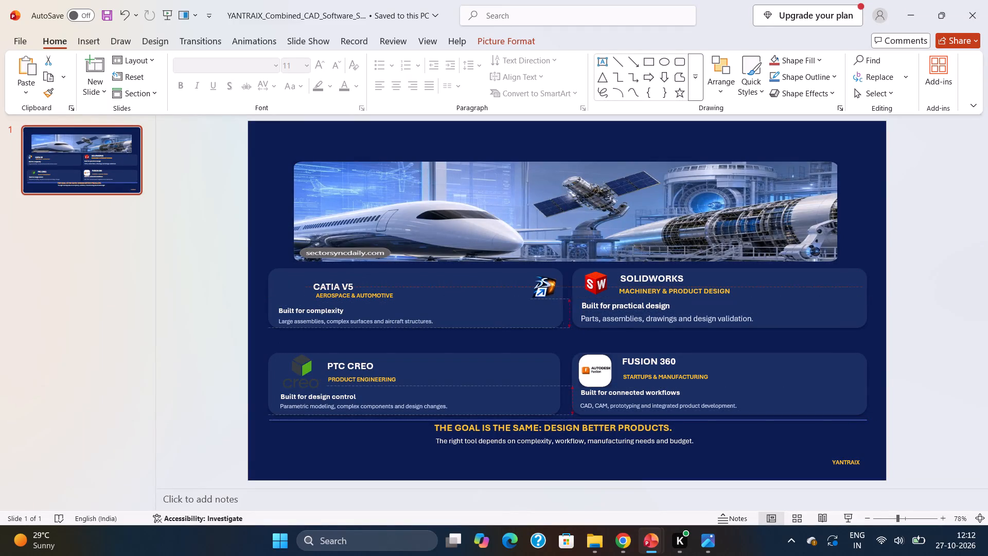
pyautogui.moveTo(556, 288); pyautogui.dragTo(572, 286)
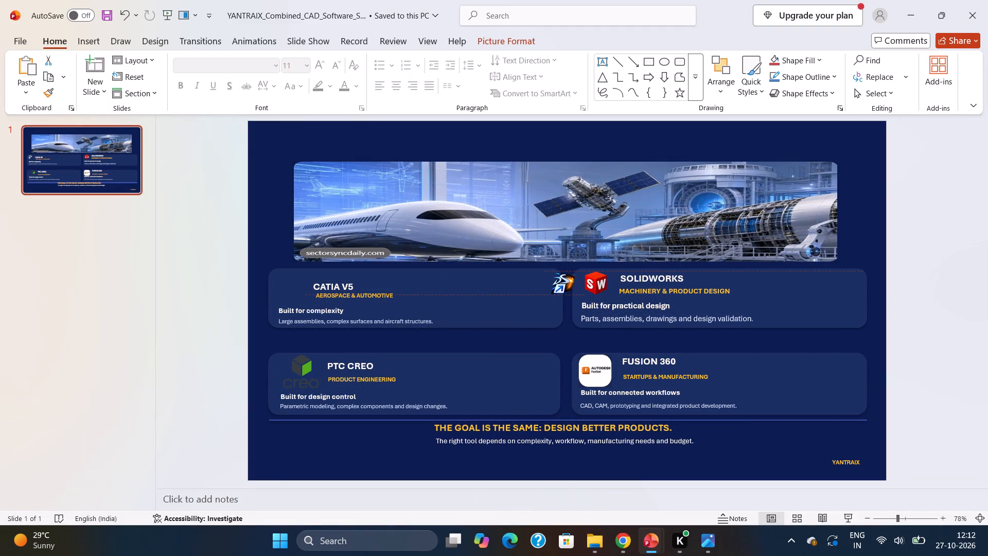
pyautogui.moveTo(572, 286); pyautogui.dragTo(303, 288)
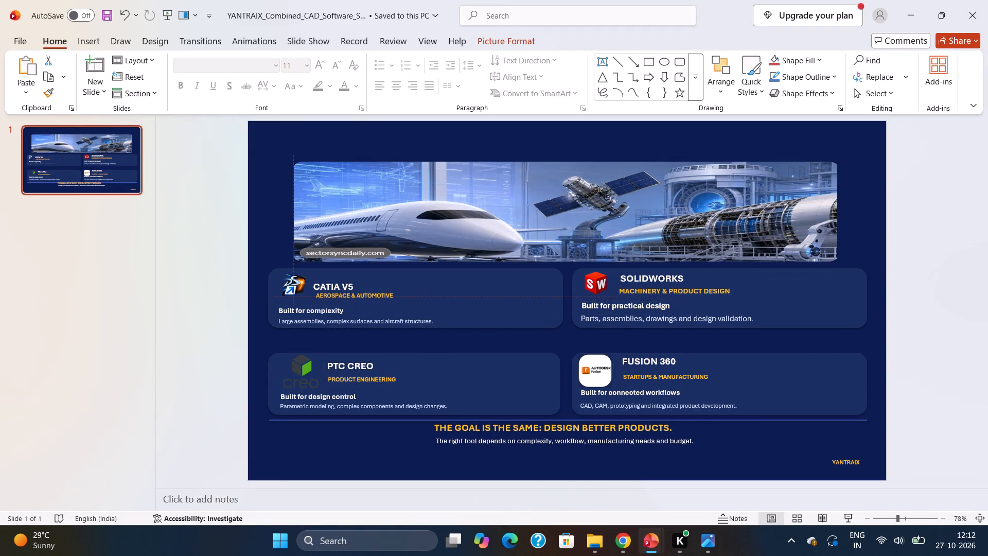
pyautogui.moveTo(303, 288); pyautogui.dragTo(302, 286)
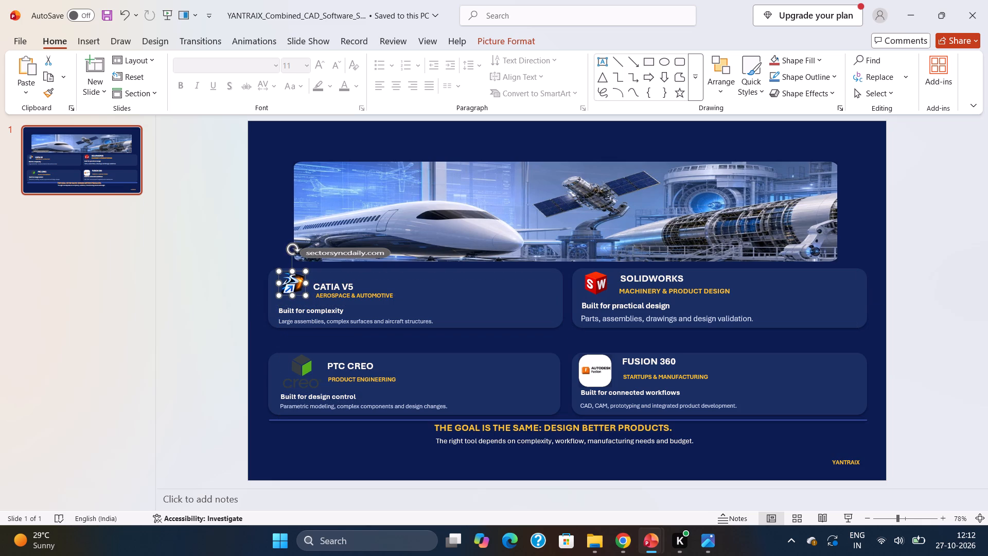
pyautogui.click(306, 296)
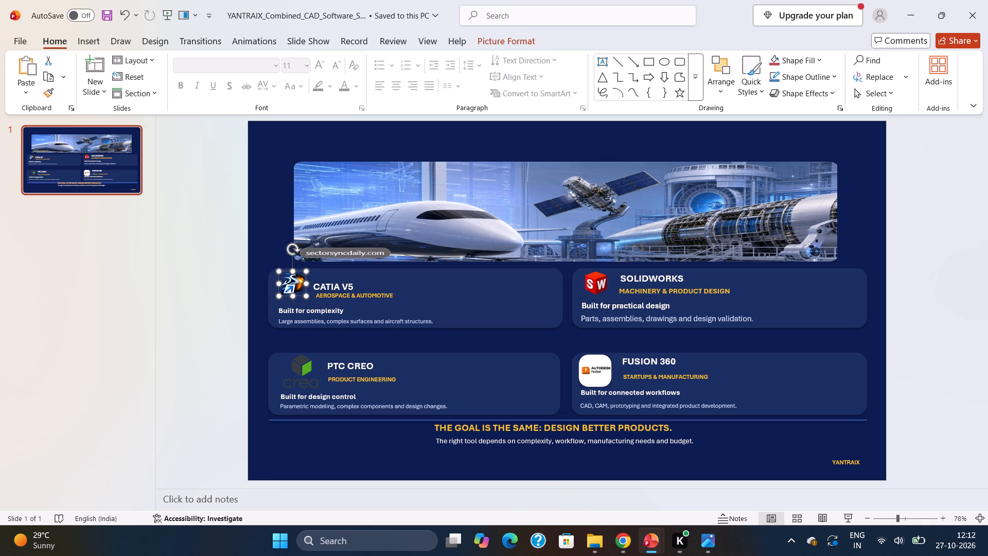
# Move the CATIA V5 title up level with the SOLIDWORKS title and compare the two titles' font sizes.
pyautogui.click(338, 287)
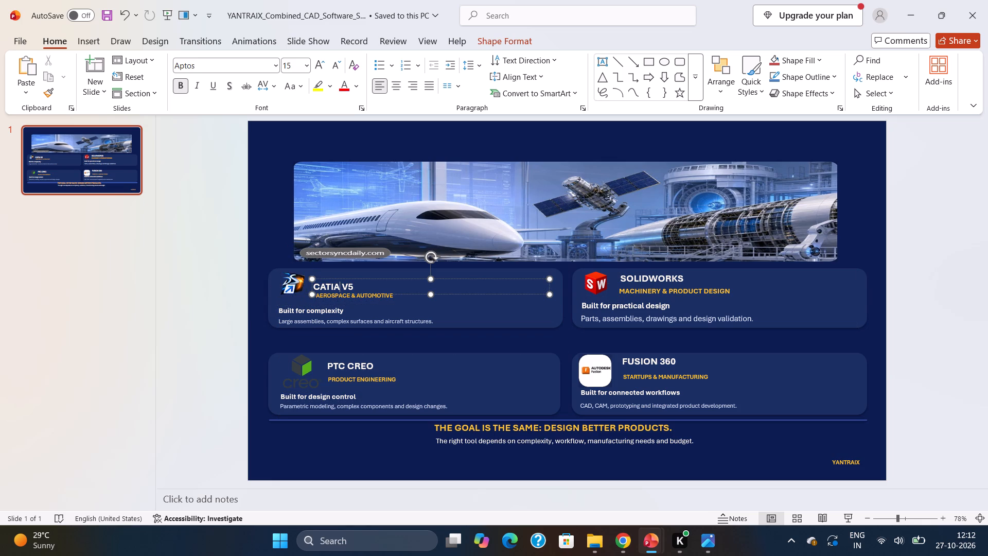
pyautogui.moveTo(343, 279); pyautogui.dragTo(349, 273)
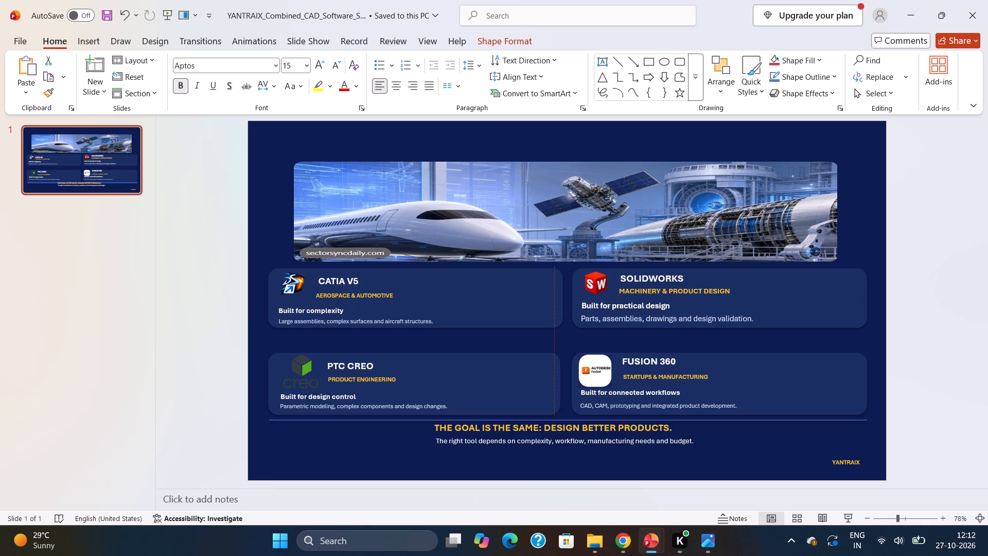
pyautogui.moveTo(349, 273); pyautogui.dragTo(345, 270)
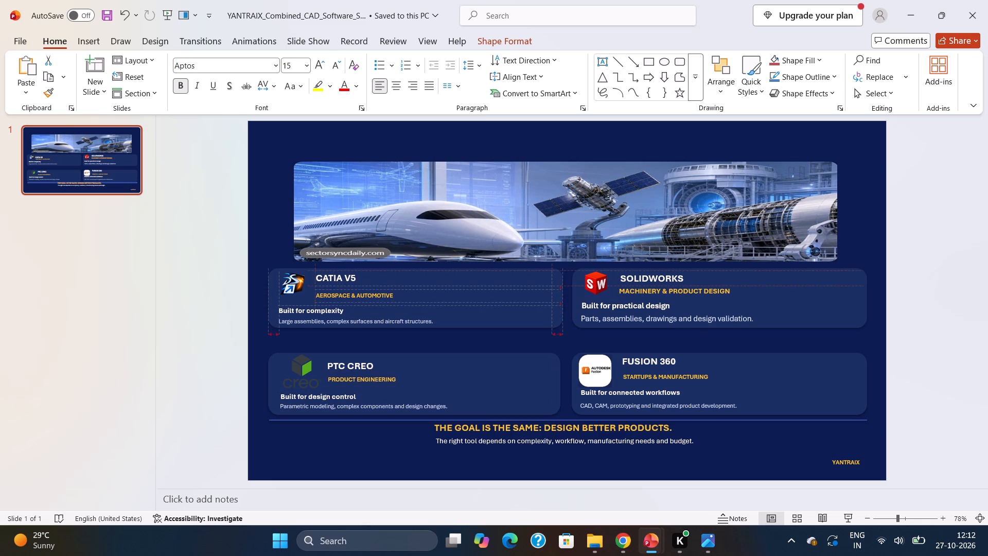
pyautogui.click(360, 280)
pyautogui.moveTo(356, 275); pyautogui.dragTo(327, 277)
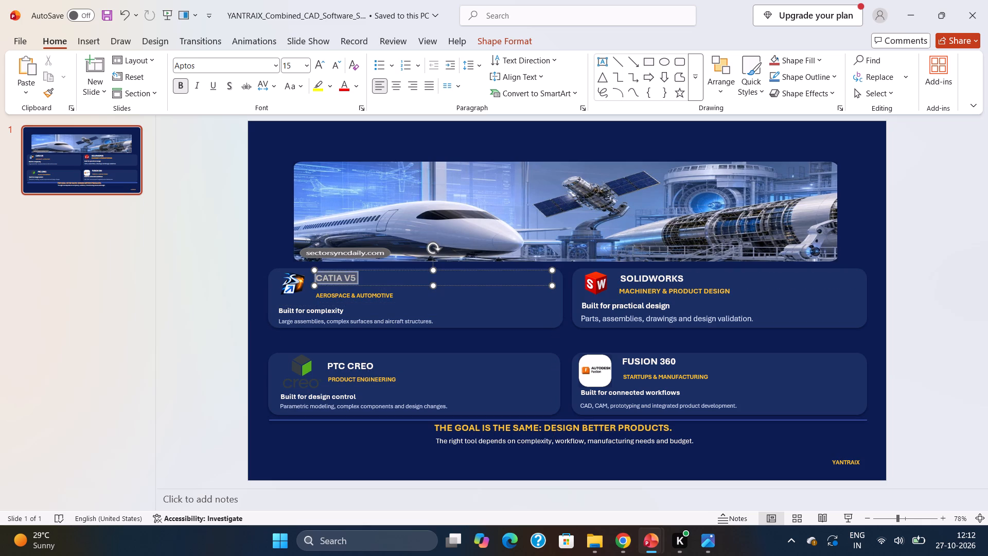
pyautogui.moveTo(327, 277); pyautogui.dragTo(323, 277)
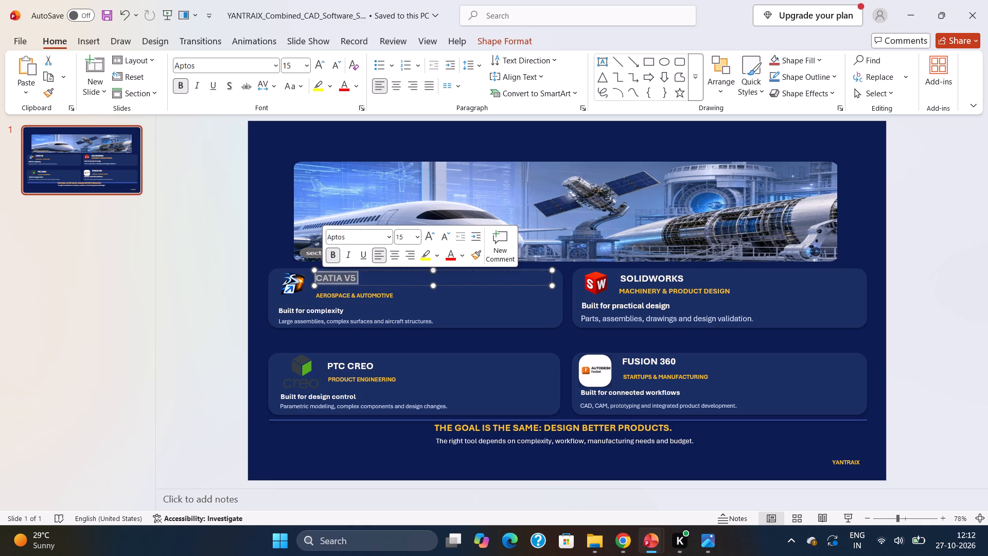
pyautogui.click(659, 277)
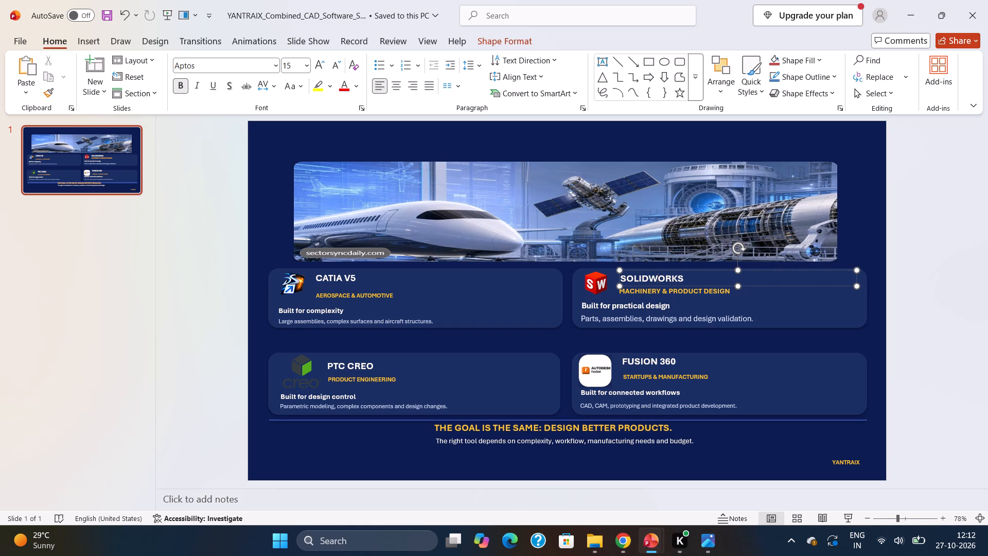
# Move the AEROSPACE & AUTOMOTIVE subtitle up closer beneath the CATIA V5 title.
pyautogui.click(378, 293)
pyautogui.click(384, 288)
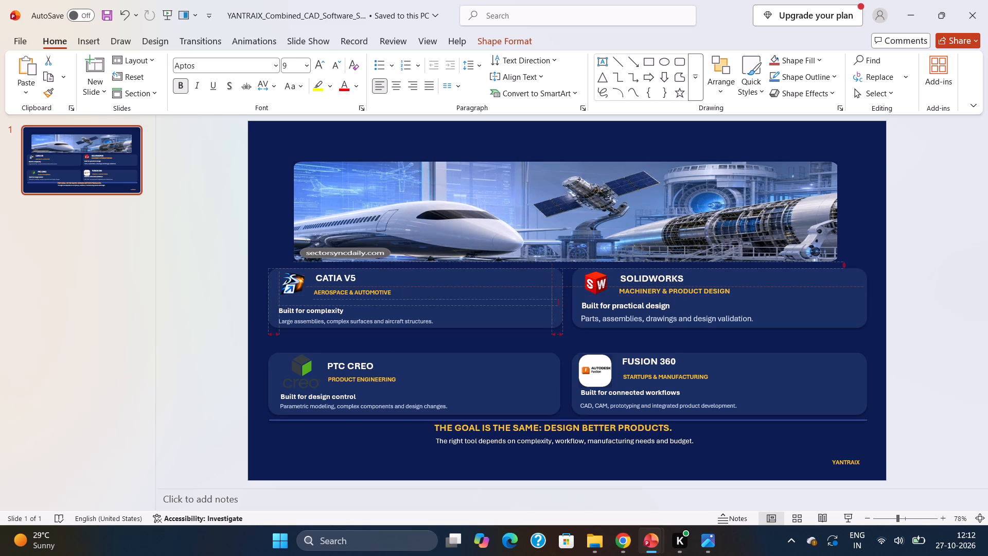
pyautogui.click(395, 292)
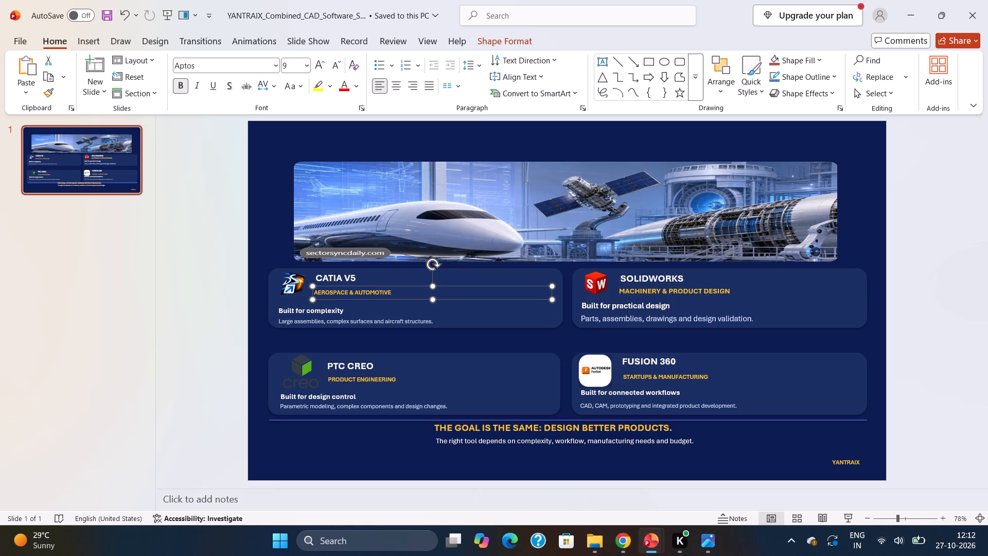
# Set the AEROSPACE & AUTOMOTIVE subtitle's font size to 11, matching the SOLIDWORKS card's subtitle.
pyautogui.click(393, 290)
pyautogui.doubleClick(387, 292)
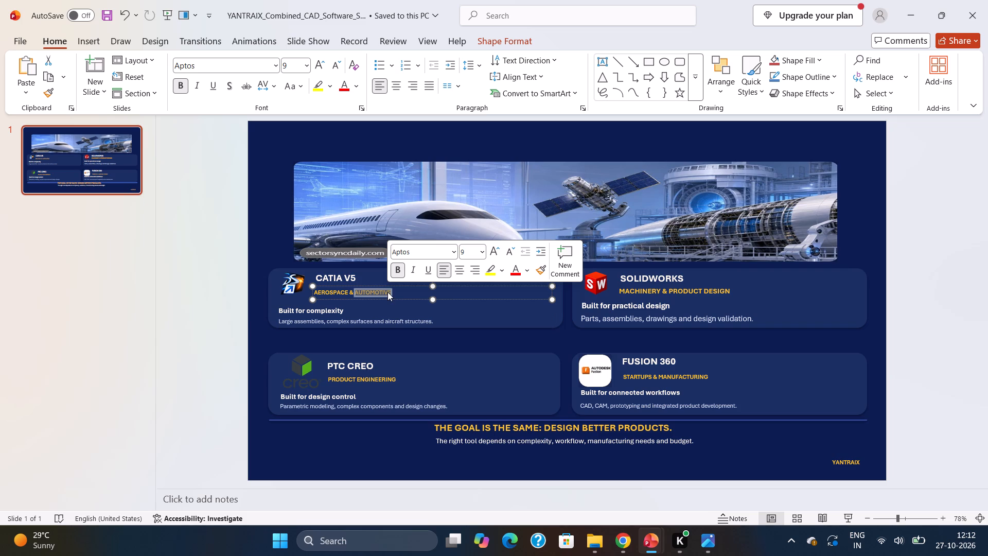
pyautogui.click(399, 292)
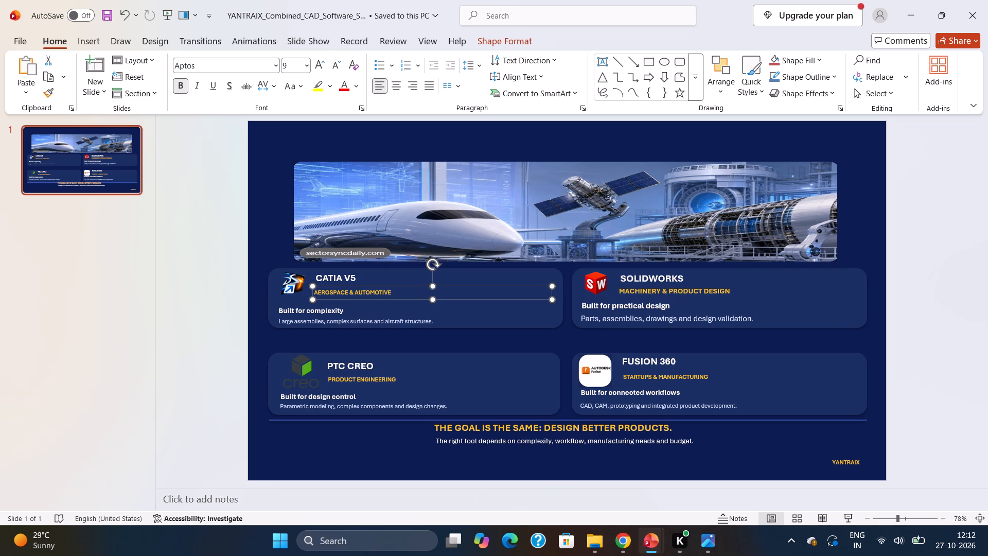
pyautogui.click(630, 292)
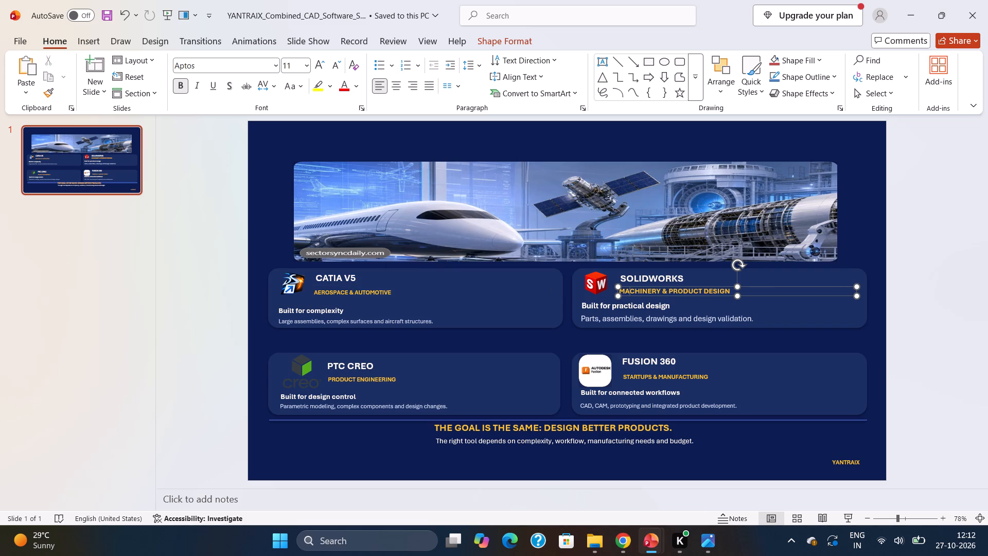
pyautogui.doubleClick(384, 290)
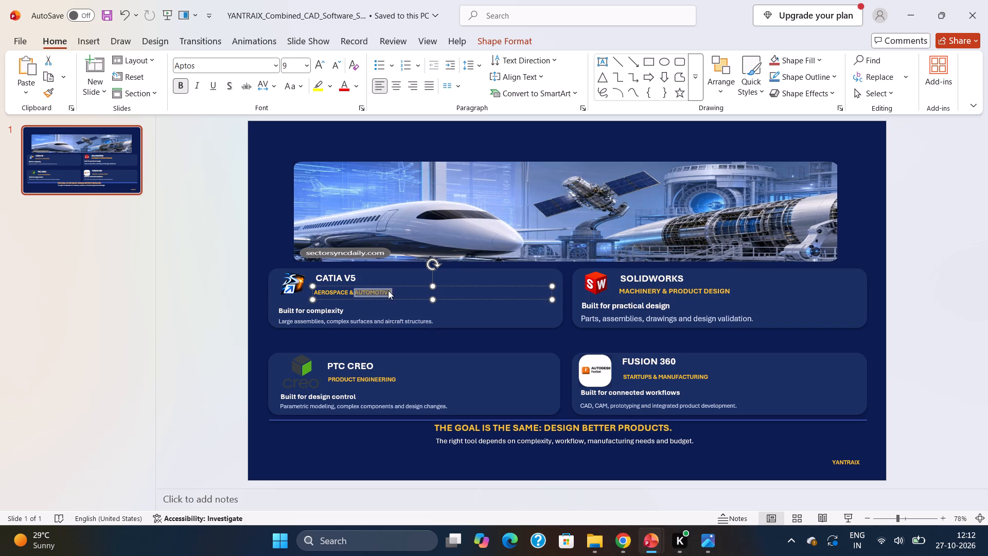
pyautogui.click(374, 291)
pyautogui.doubleClick(374, 291)
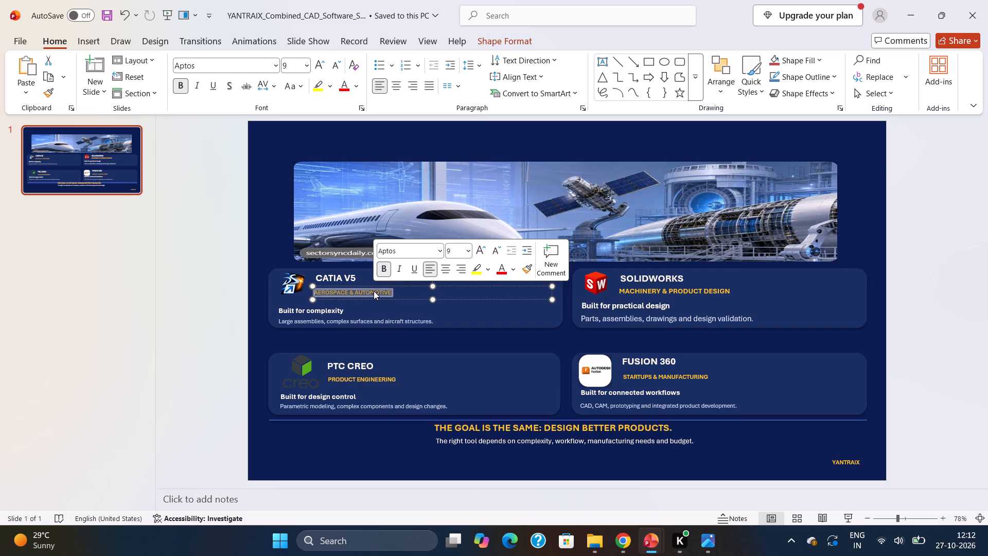
pyautogui.click(468, 249)
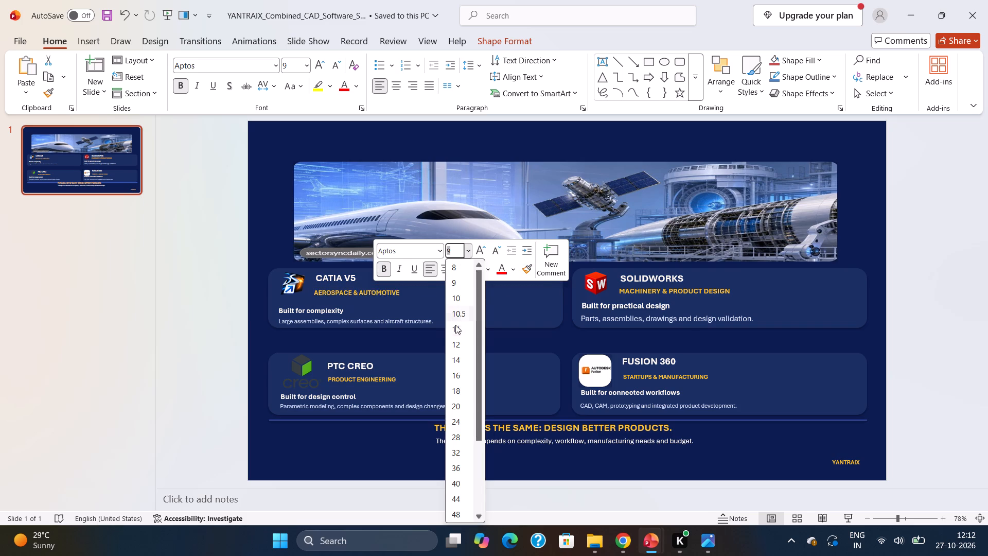
pyautogui.click(455, 327)
# Move the "Built for complexity" line slightly up in the CATIA V5 card.
pyautogui.click(425, 313)
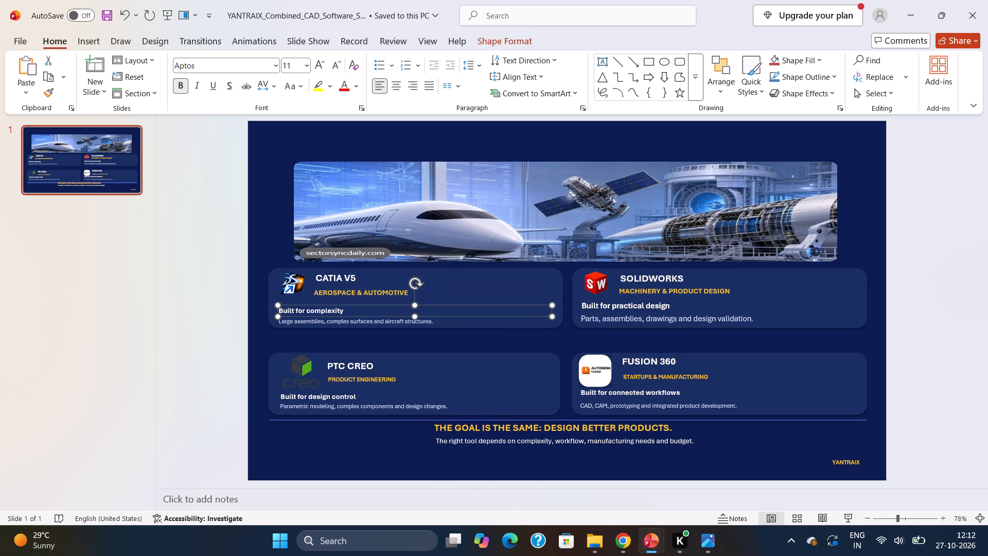
pyautogui.click(344, 305)
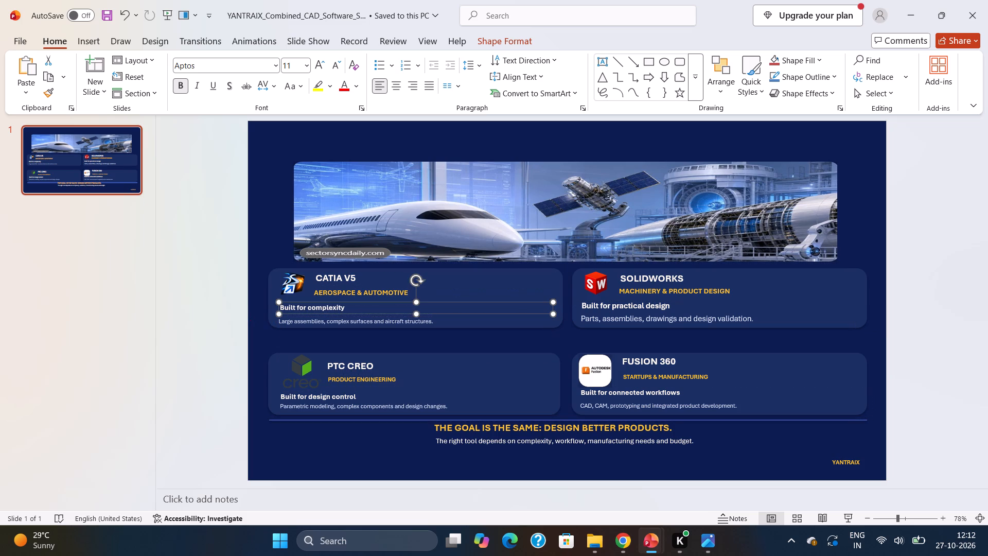
# Set the "Built for complexity" line's font size to 12, matching the "Built for practical design" line in the SOLIDWORKS card.
pyautogui.doubleClick(342, 310)
pyautogui.click(591, 308)
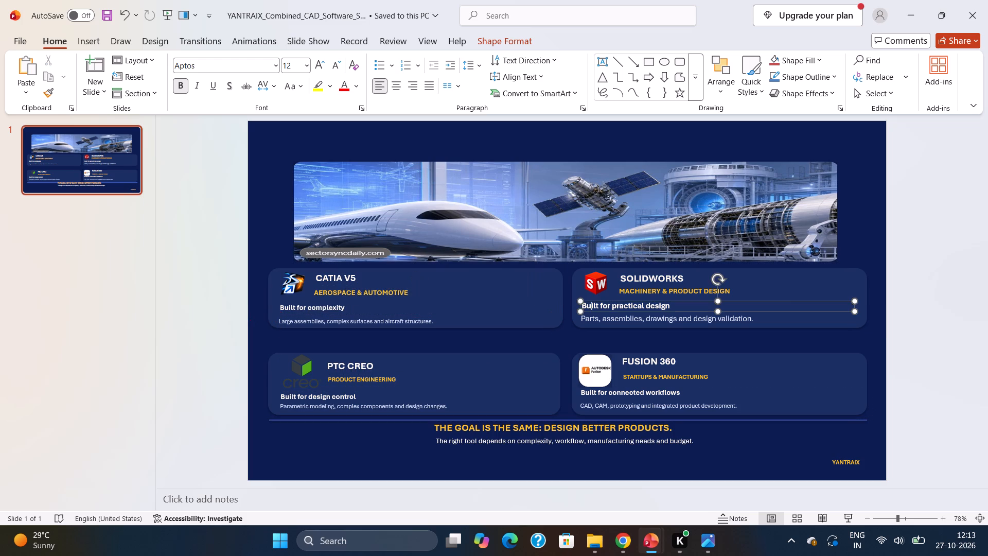
pyautogui.click(591, 308)
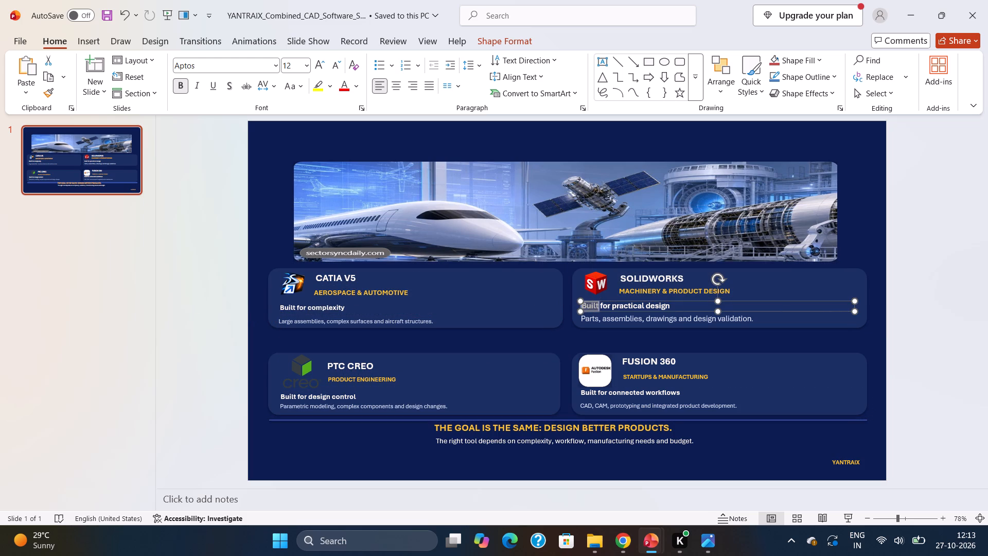
pyautogui.doubleClick(310, 308)
pyautogui.tripleClick(310, 308)
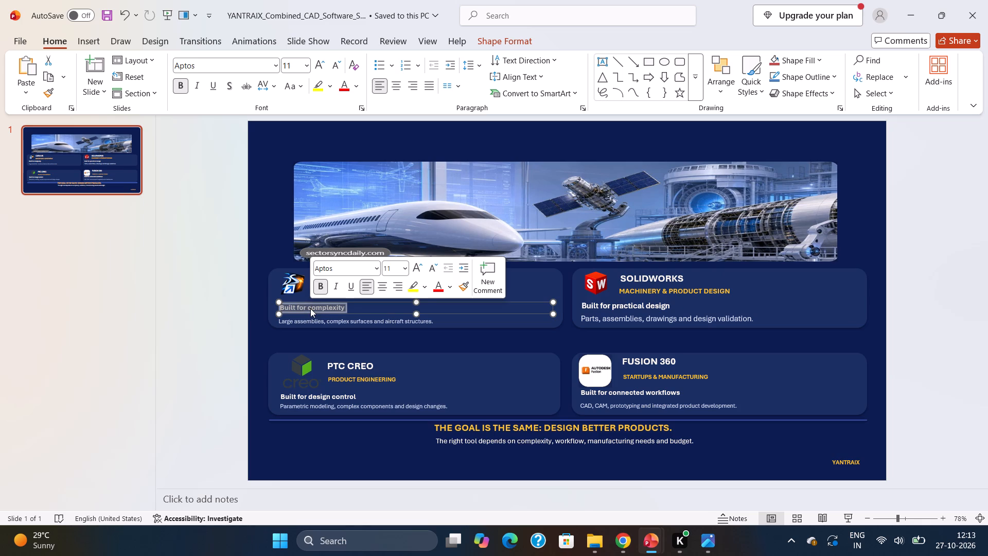
pyautogui.click(404, 266)
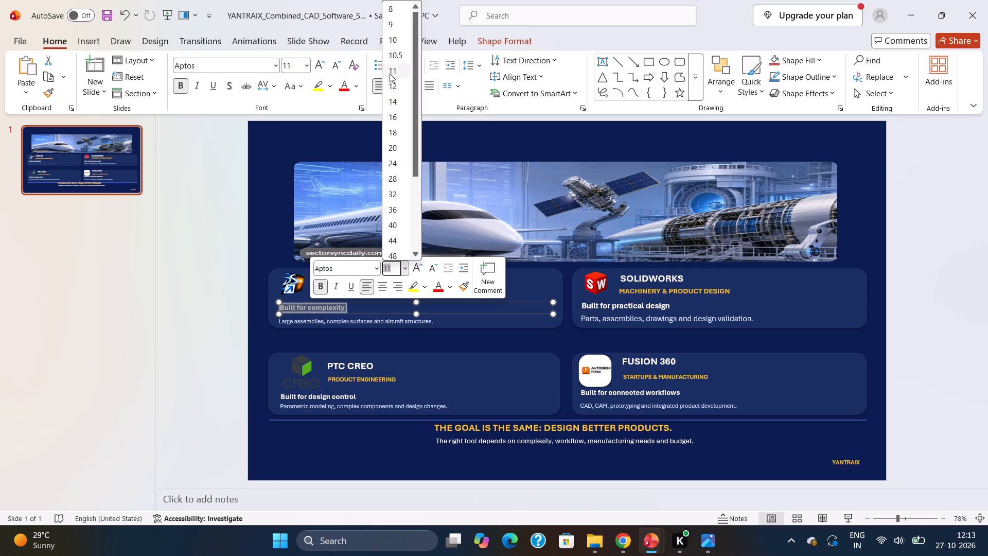
pyautogui.click(390, 74)
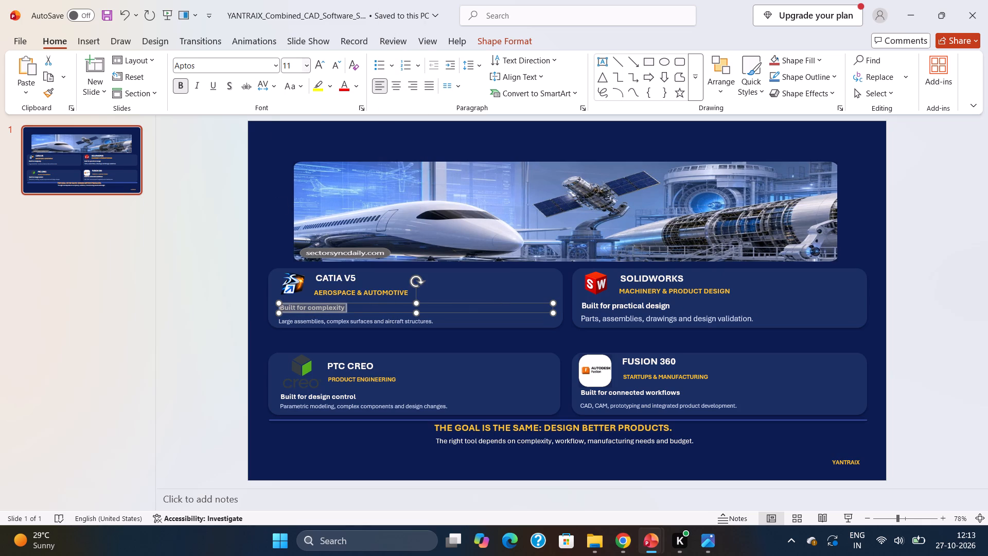
pyautogui.click(304, 66)
pyautogui.click(304, 159)
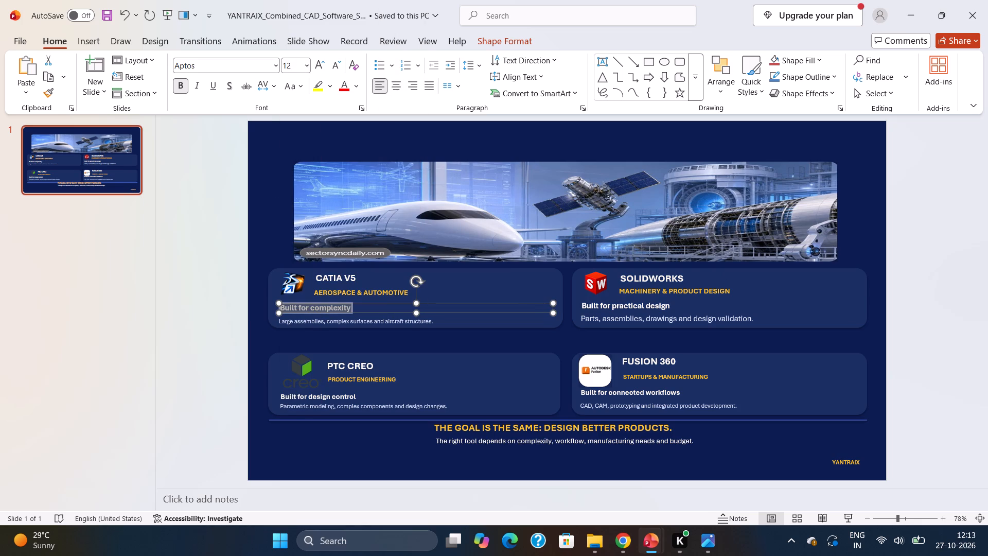
pyautogui.click(464, 290)
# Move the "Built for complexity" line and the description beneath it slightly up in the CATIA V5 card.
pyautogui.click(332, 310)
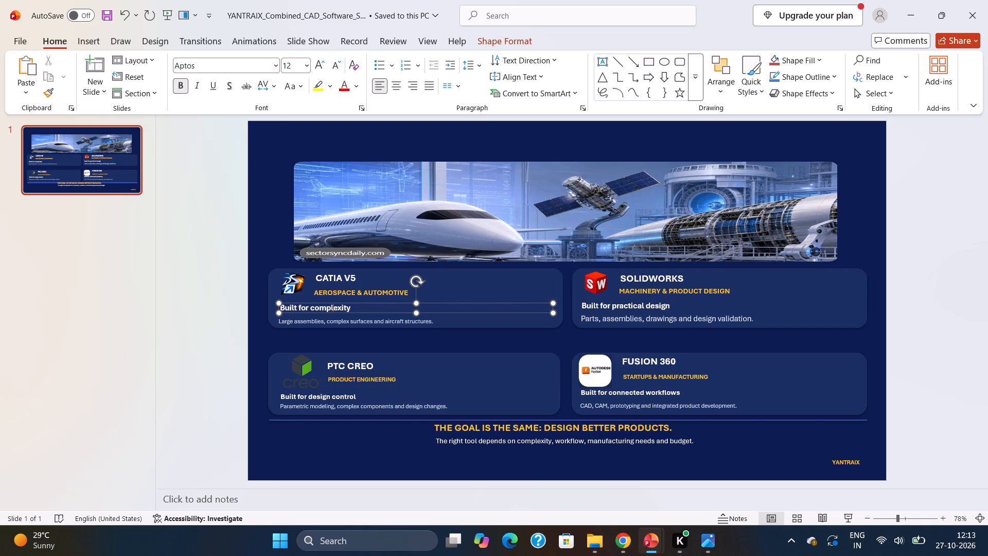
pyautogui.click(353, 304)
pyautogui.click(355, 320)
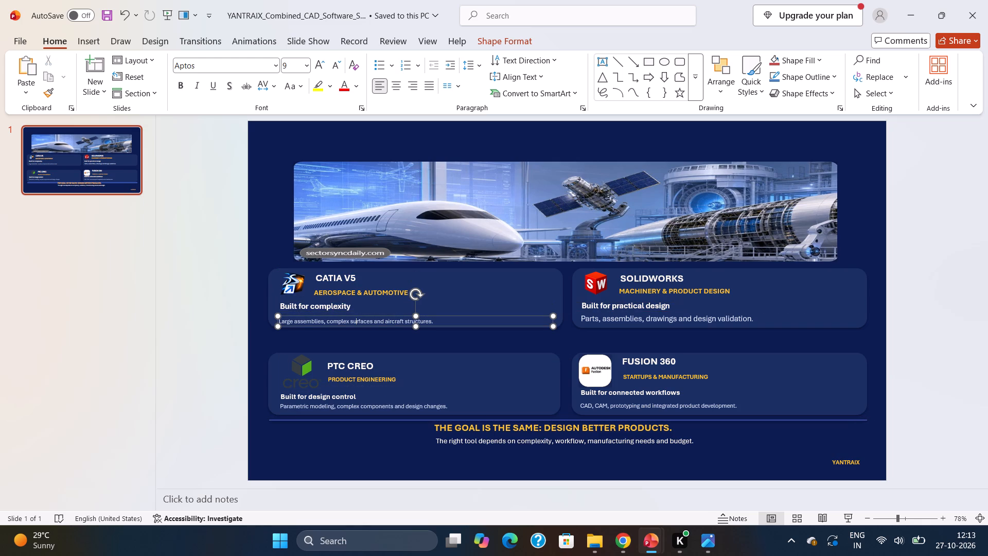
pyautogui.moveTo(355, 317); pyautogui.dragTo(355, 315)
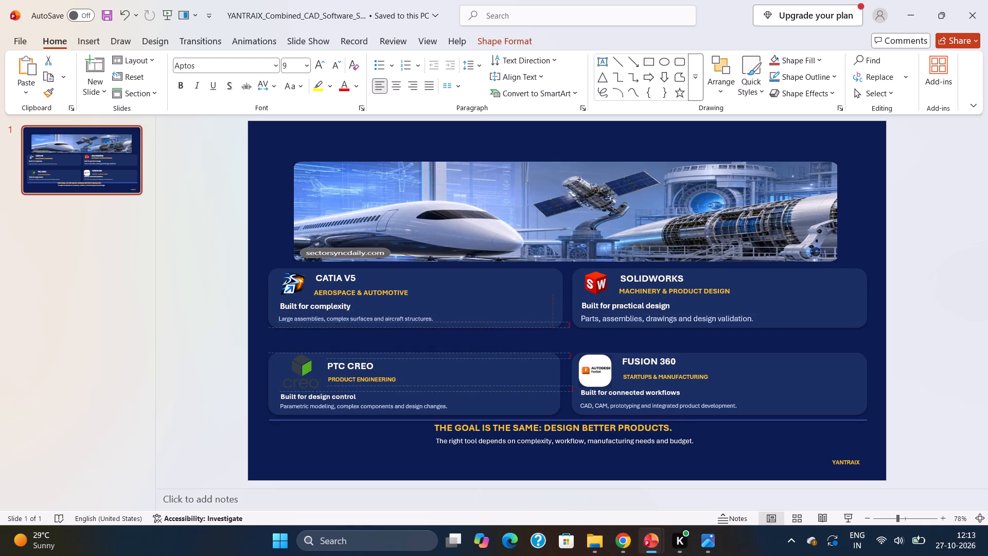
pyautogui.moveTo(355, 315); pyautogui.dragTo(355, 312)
# Set the CATIA V5 description line's font size to 12, matching the description in the SOLIDWORKS card.
pyautogui.doubleClick(355, 315)
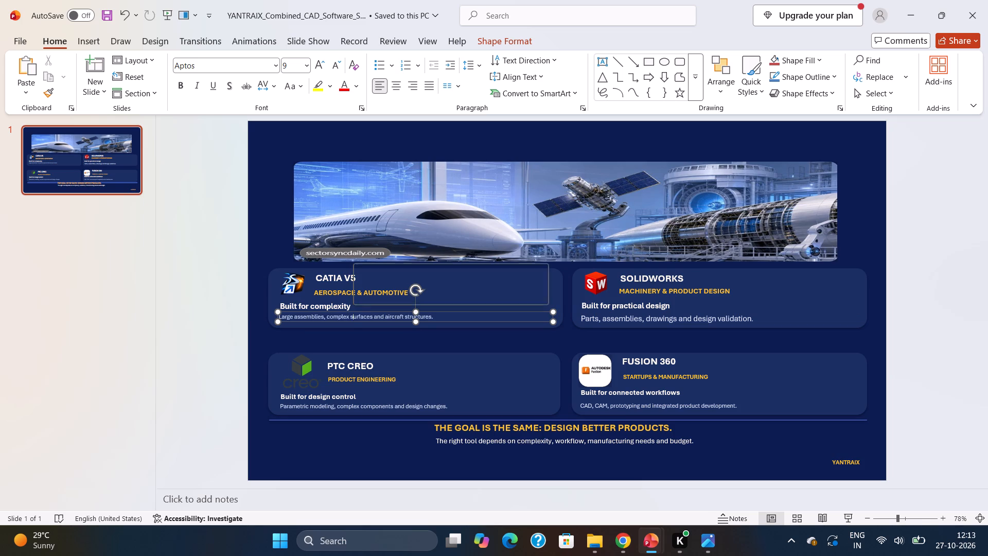
pyautogui.tripleClick(354, 315)
pyautogui.click(354, 315)
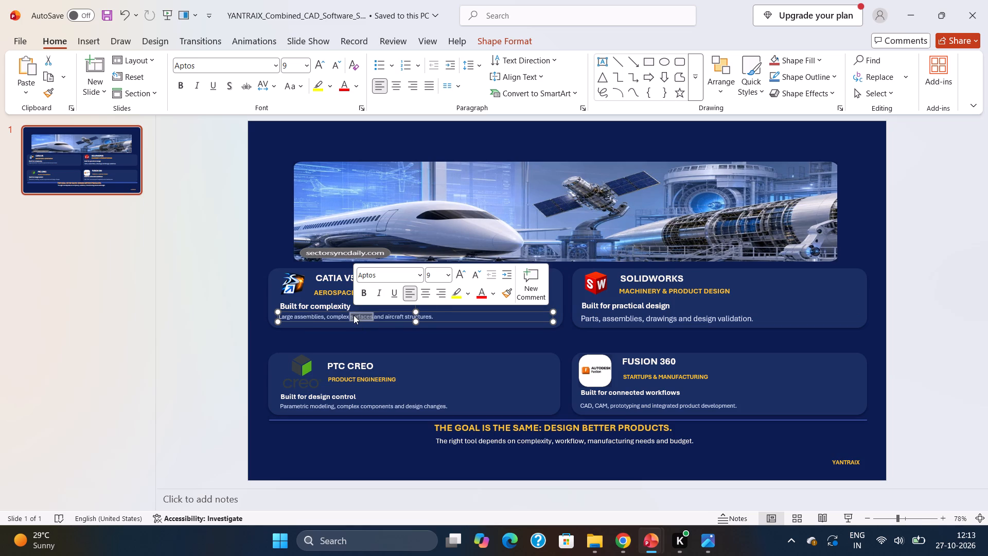
pyautogui.click(354, 315)
pyautogui.click(590, 318)
pyautogui.click(590, 318)
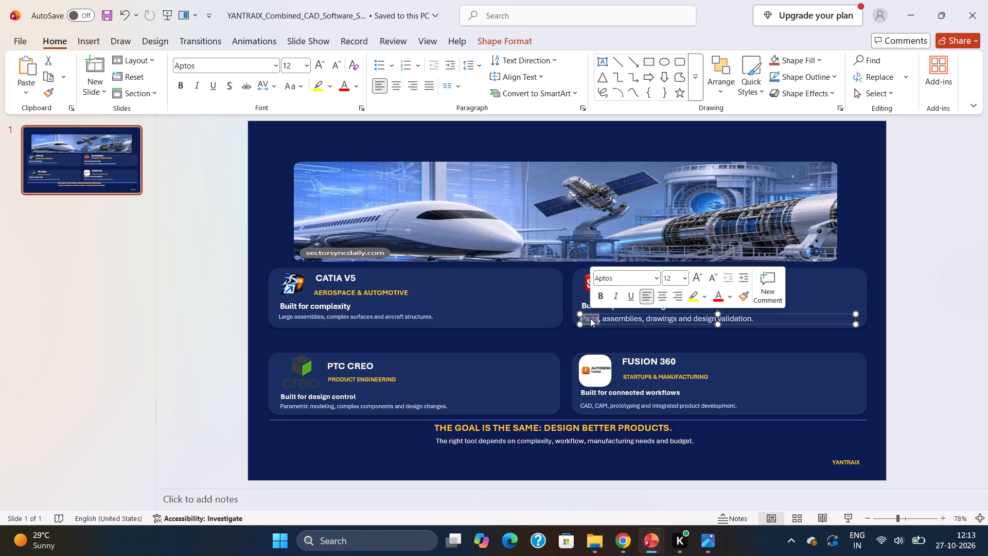
pyautogui.doubleClick(361, 317)
pyautogui.doubleClick(361, 317)
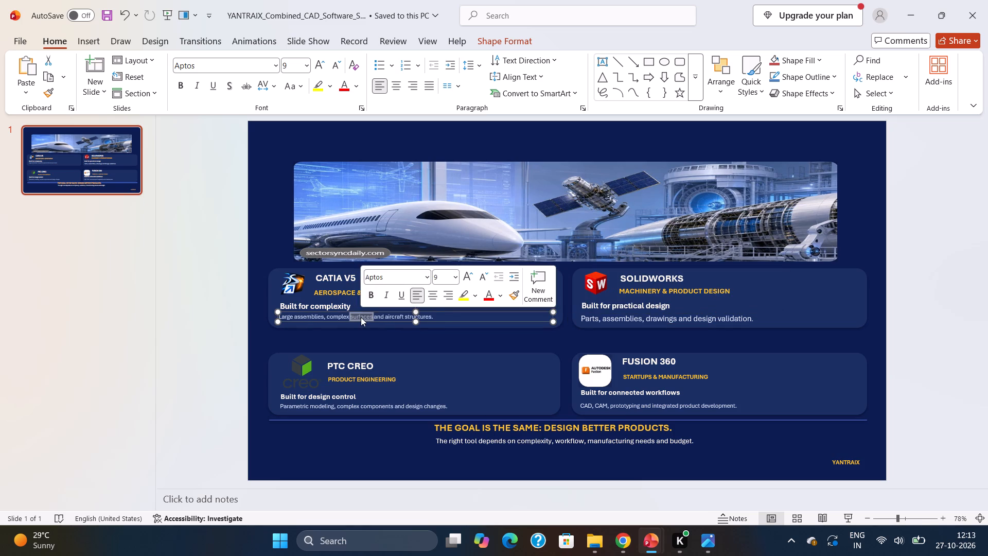
pyautogui.click(361, 317)
pyautogui.click(455, 274)
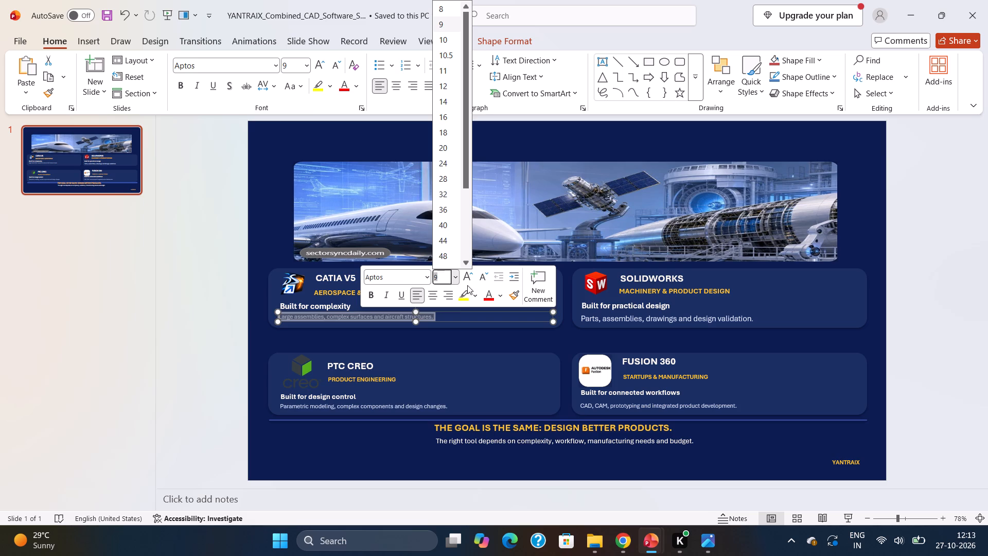
pyautogui.click(445, 85)
pyautogui.click(459, 303)
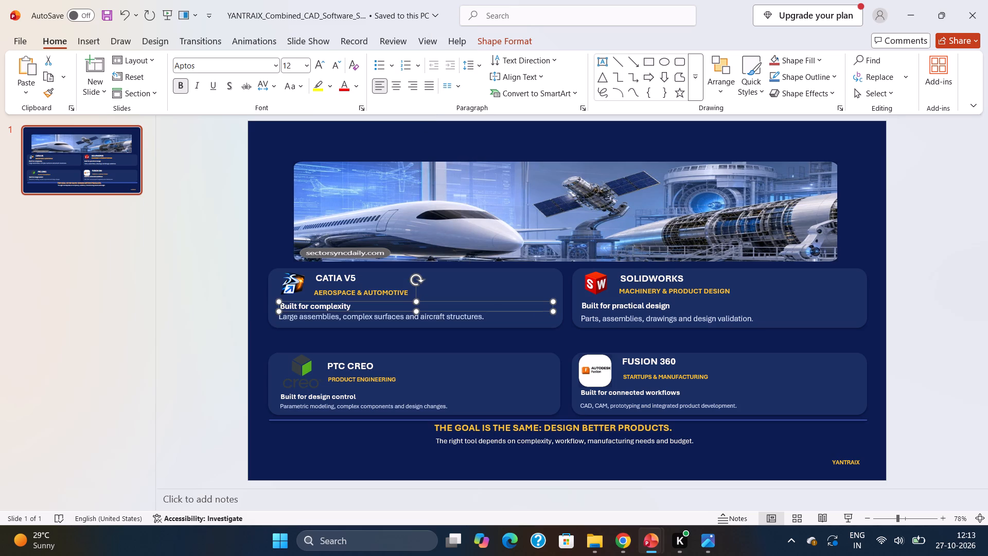
pyautogui.click(482, 339)
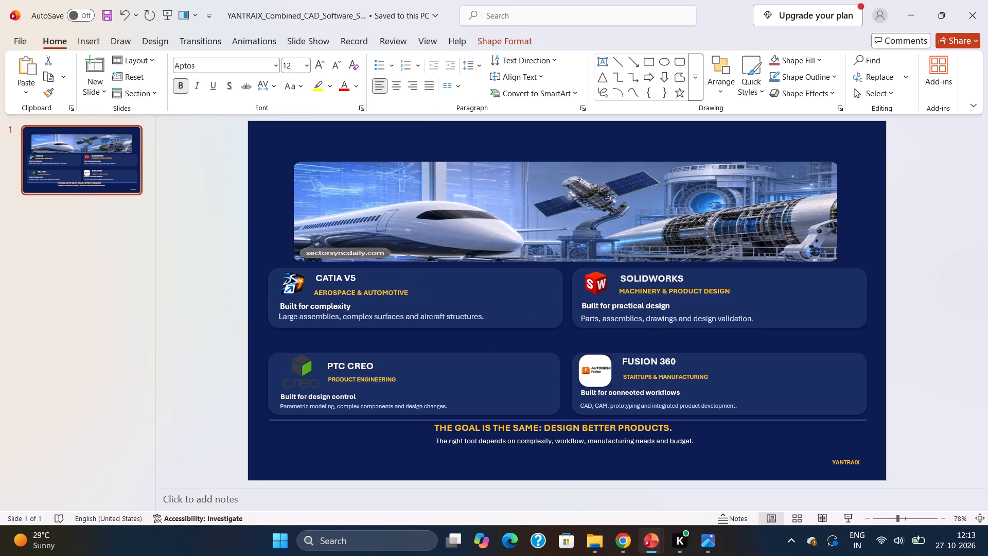
# Move the CATIA V5 card's background down and narrow it slightly so its sides line up with the PTC CREO card.
pyautogui.moveTo(511, 301); pyautogui.dragTo(508, 304)
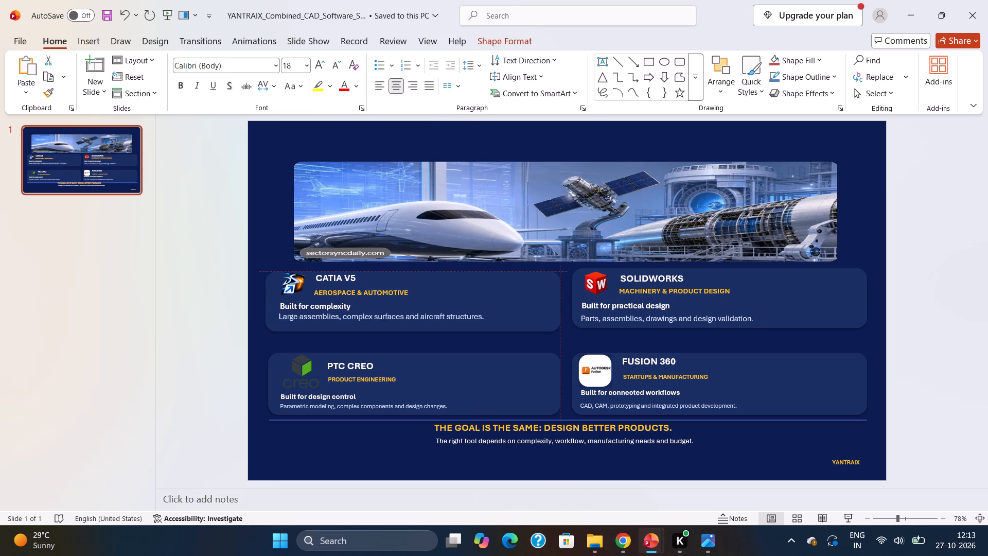
pyautogui.moveTo(508, 304); pyautogui.dragTo(508, 311)
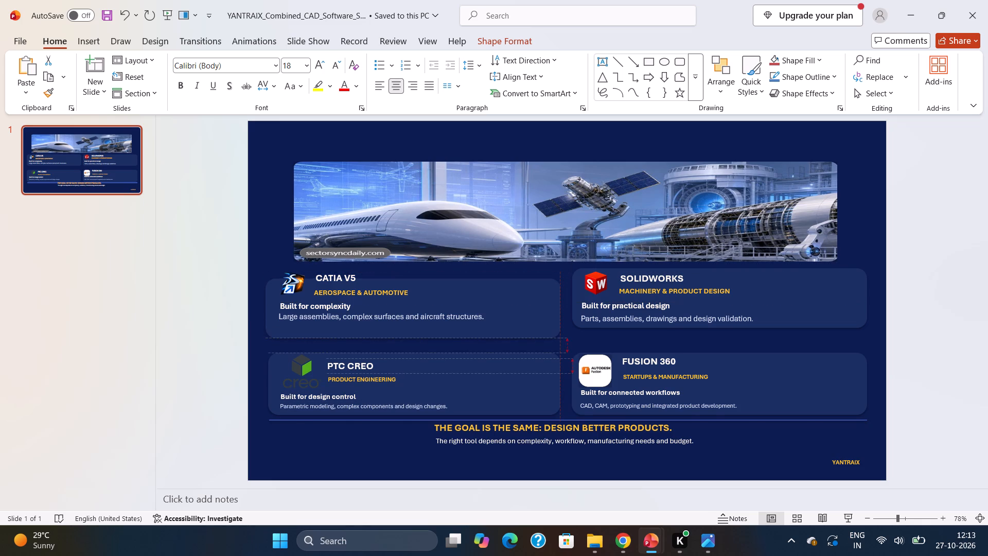
pyautogui.moveTo(508, 311); pyautogui.dragTo(508, 316)
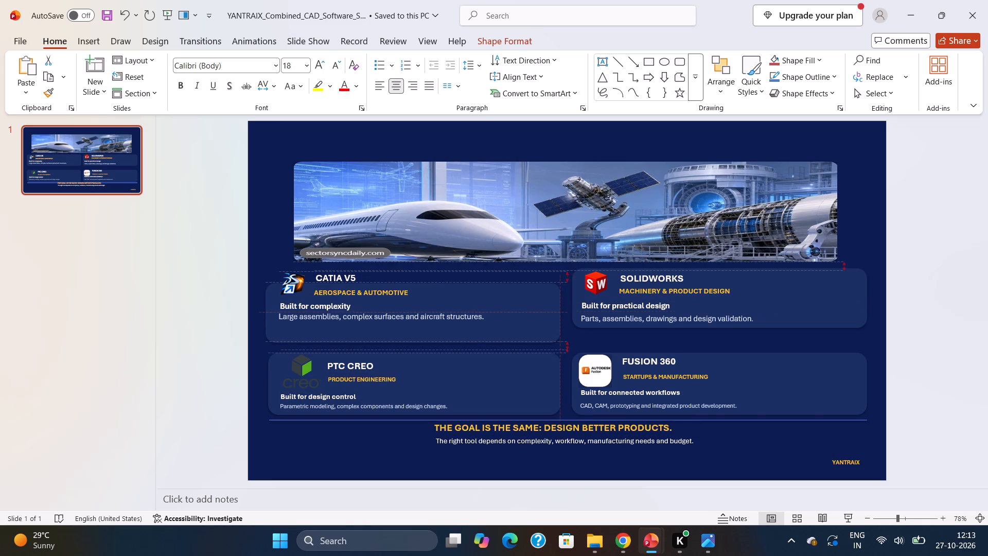
pyautogui.moveTo(508, 316); pyautogui.dragTo(508, 315)
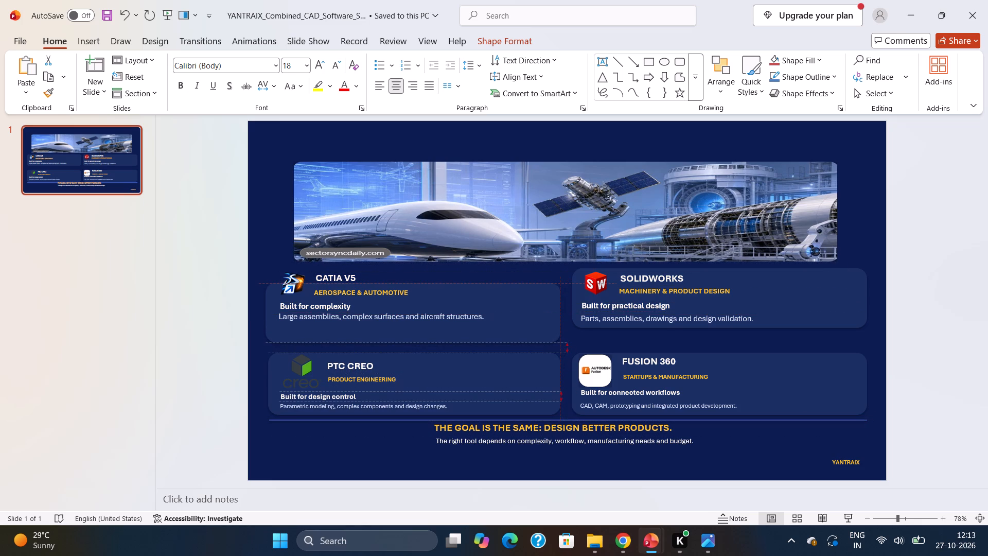
pyautogui.moveTo(508, 315); pyautogui.dragTo(509, 315)
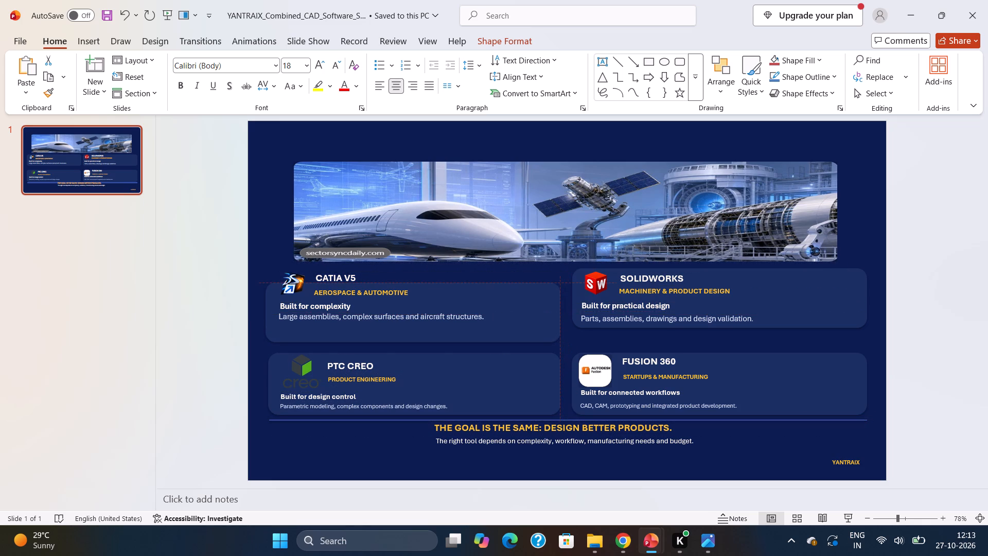
pyautogui.moveTo(509, 315); pyautogui.dragTo(511, 312)
pyautogui.click(561, 309)
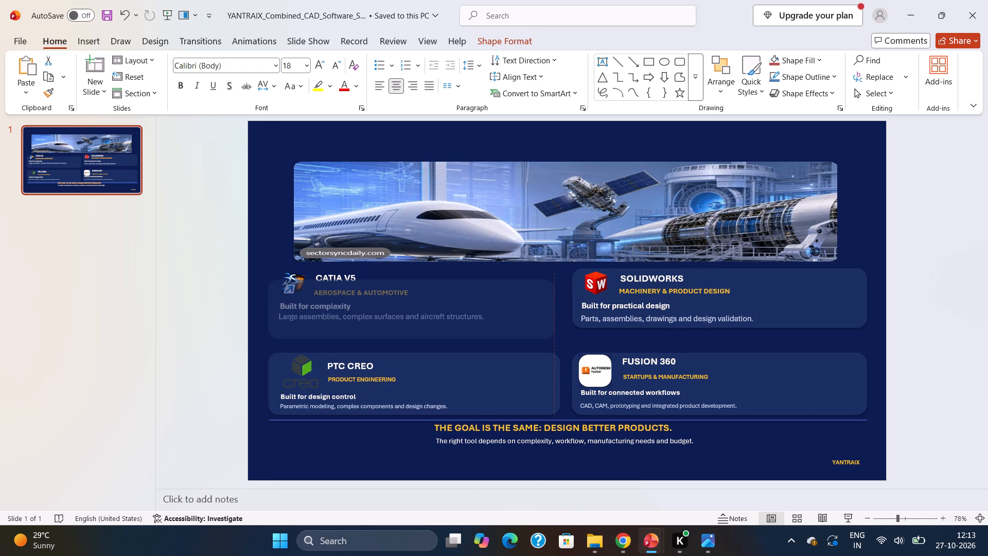
pyautogui.click(514, 326)
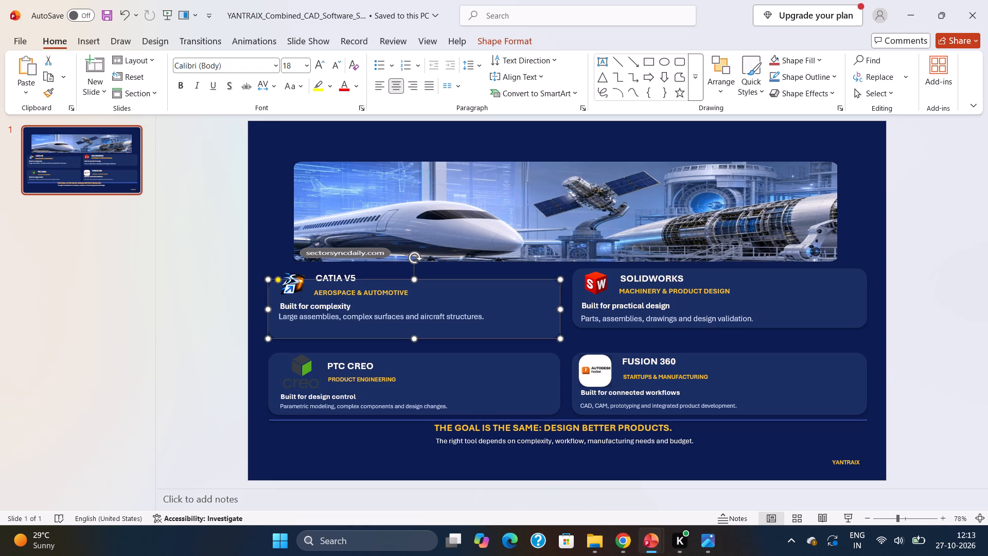
pyautogui.click(526, 349)
# Shift the SOLIDWORKS card's text lines down, moving the title and the MACHINERY & PRODUCT DESIGN subtitle the most.
pyautogui.click(749, 305)
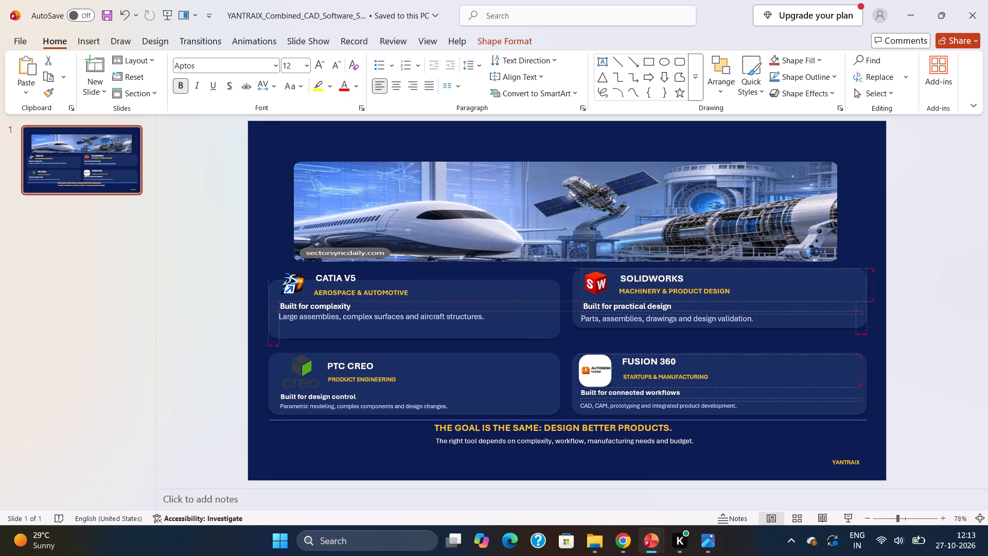
pyautogui.click(777, 280)
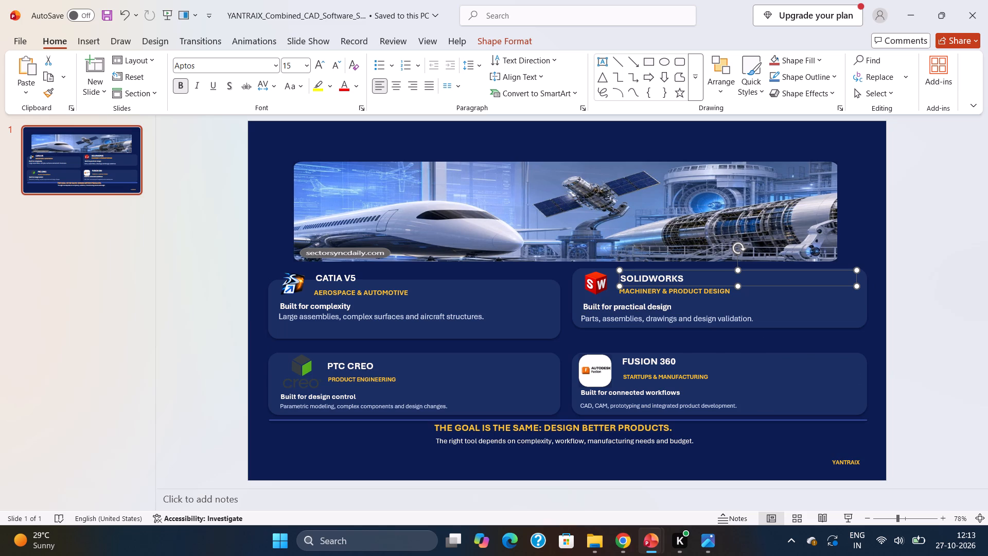
pyautogui.click(783, 318)
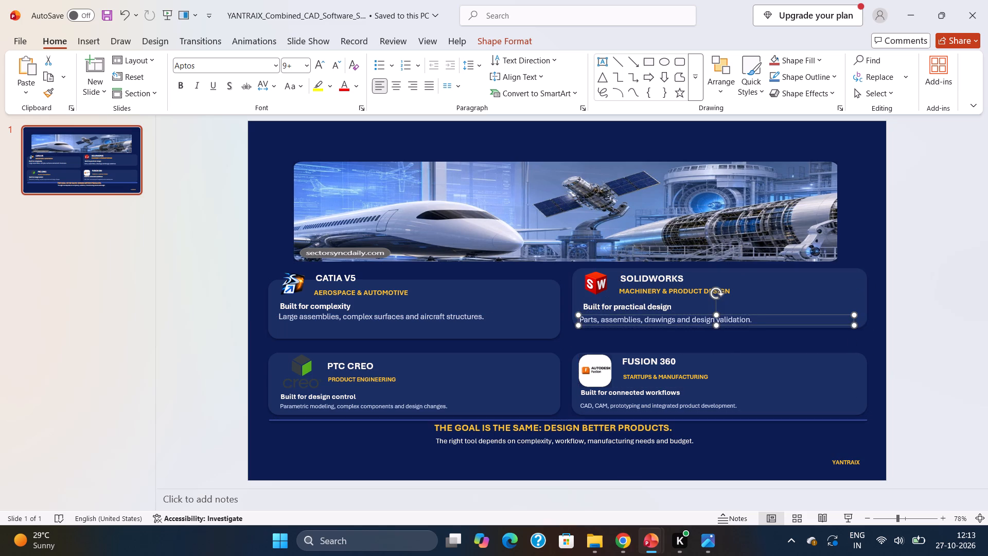
pyautogui.moveTo(799, 290); pyautogui.dragTo(798, 300)
pyautogui.moveTo(798, 283); pyautogui.dragTo(797, 295)
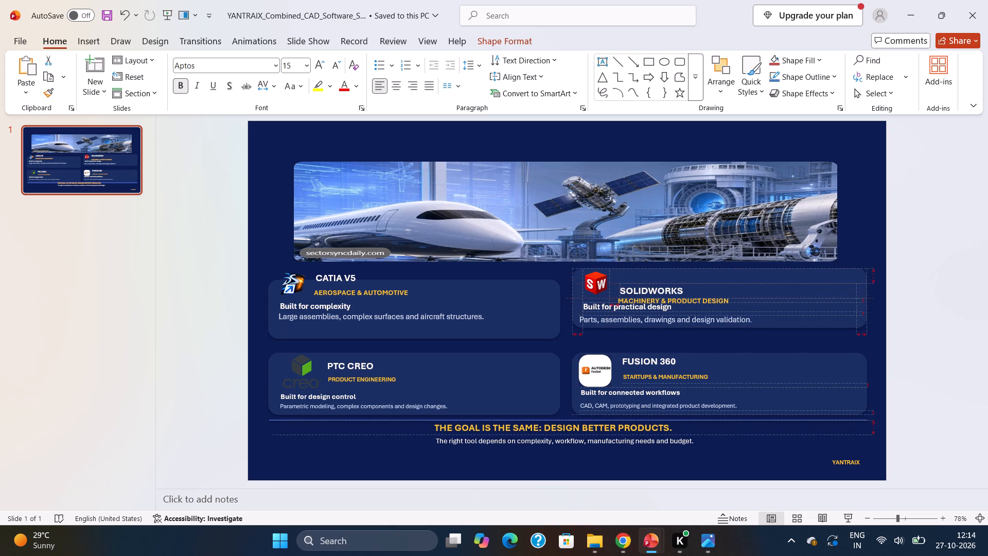
pyautogui.moveTo(797, 295); pyautogui.dragTo(792, 291)
# Move the SOLIDWORKS card's background down level with the CATIA V5 card's background.
pyautogui.click(580, 291)
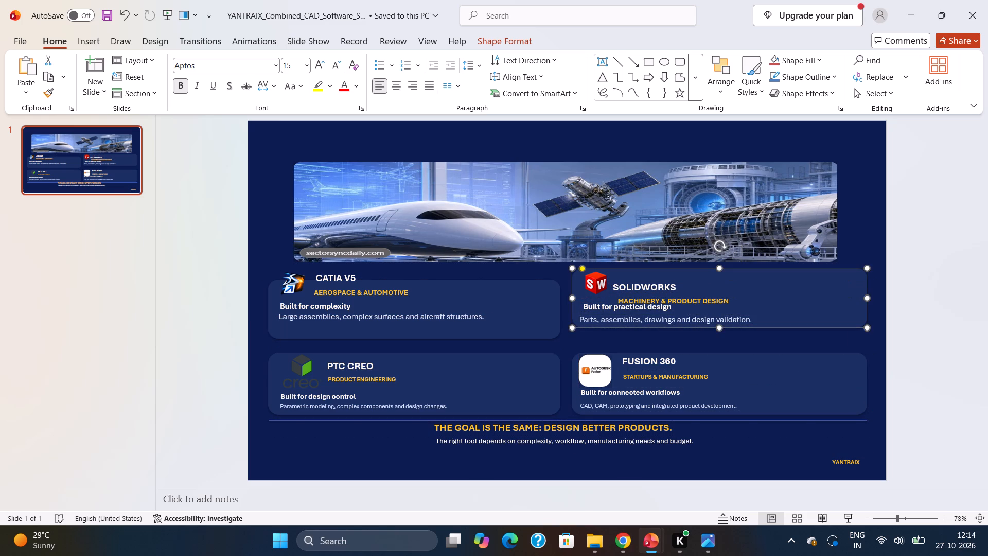
pyautogui.moveTo(580, 291); pyautogui.dragTo(581, 304)
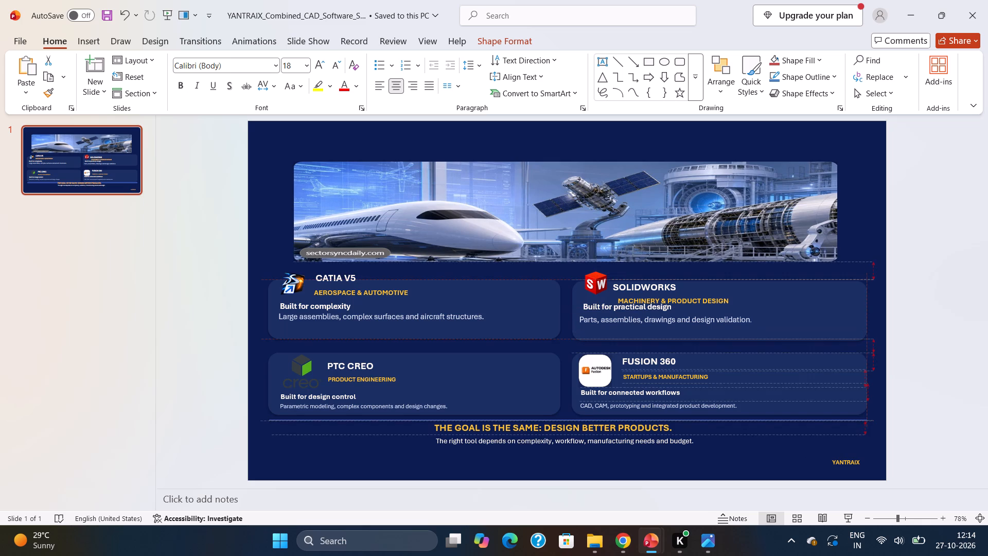
pyautogui.moveTo(581, 304); pyautogui.dragTo(580, 303)
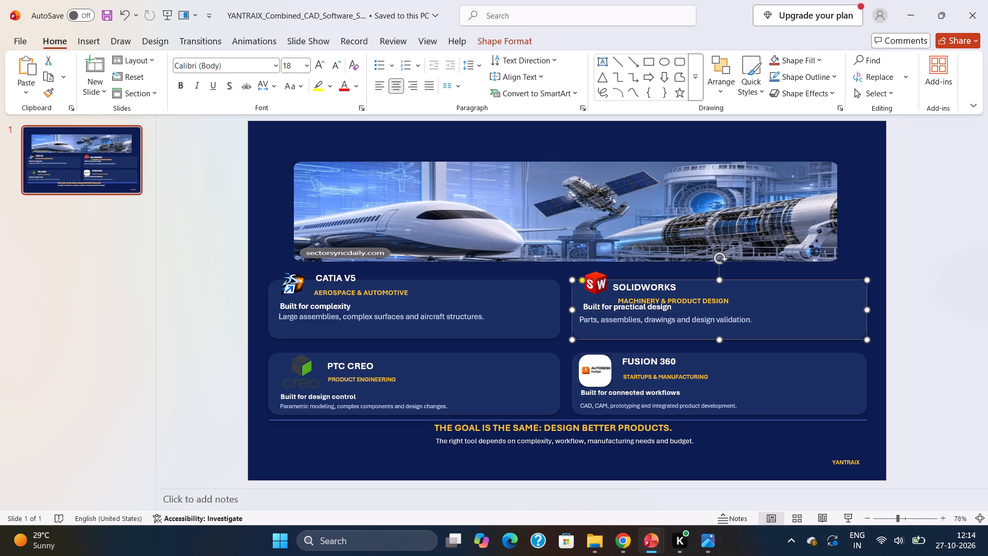
pyautogui.click(561, 356)
# Move the "Large assemblies, complex surfaces and aircraft structures." line down near the bottom of the CATIA V5 card.
pyautogui.click(631, 322)
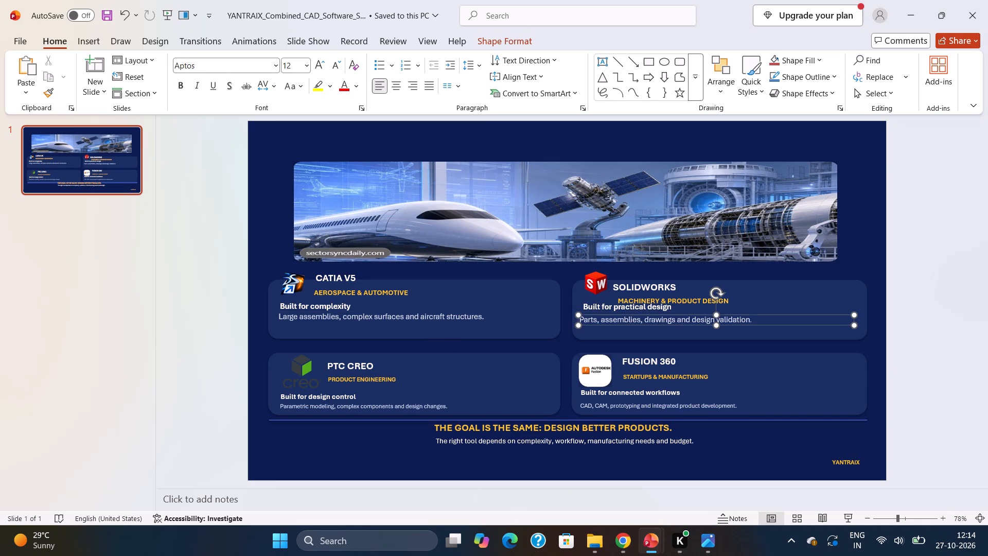
pyautogui.click(429, 320)
pyautogui.moveTo(436, 311); pyautogui.dragTo(436, 320)
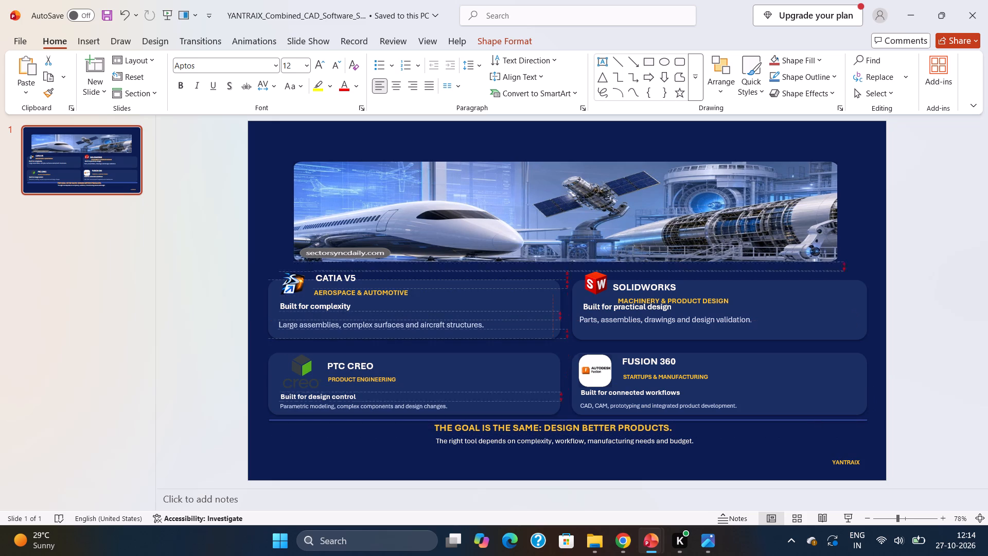
pyautogui.moveTo(436, 320); pyautogui.dragTo(436, 324)
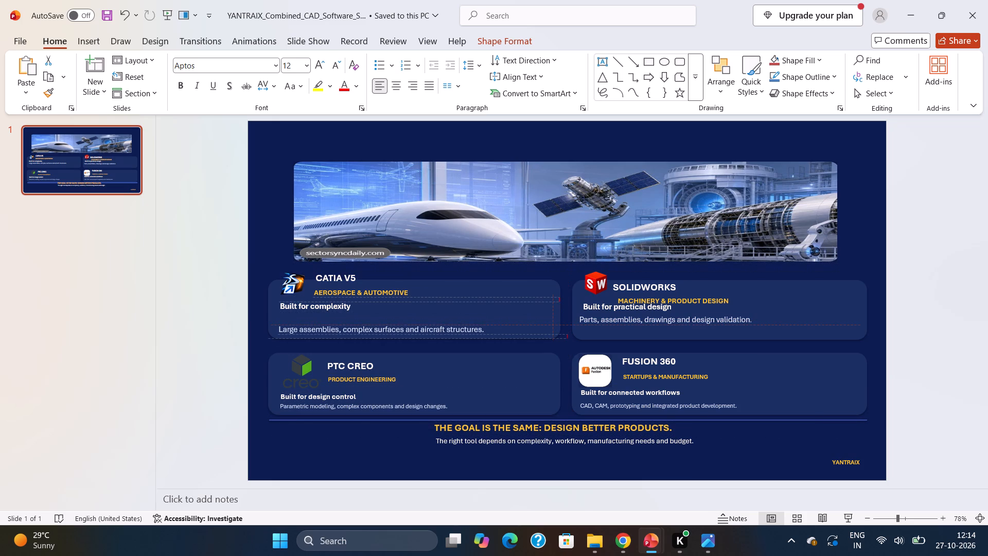
pyautogui.moveTo(436, 324); pyautogui.dragTo(436, 324)
# Move the "Built for complexity" line down to just above the description in the CATIA V5 card.
pyautogui.click(337, 311)
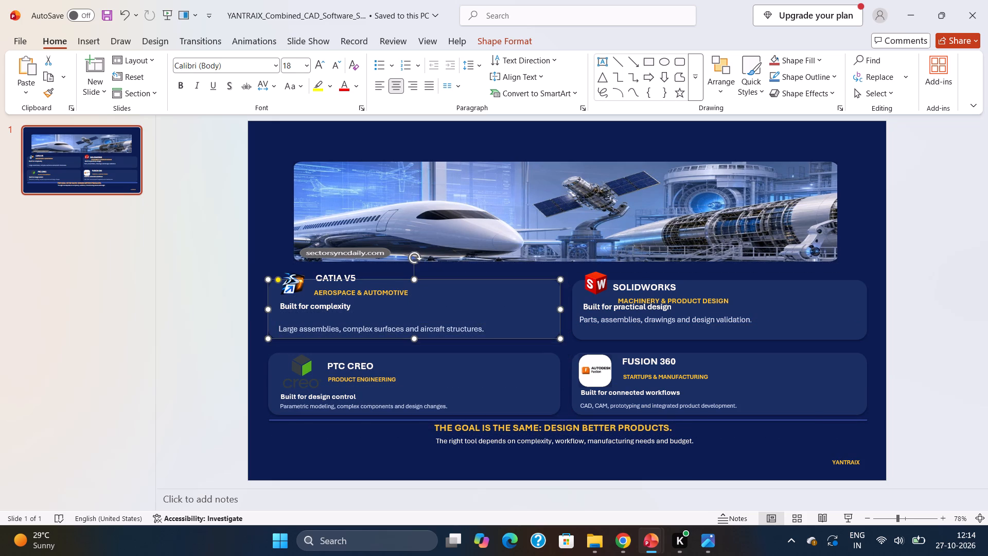
pyautogui.click(340, 308)
pyautogui.moveTo(358, 302); pyautogui.dragTo(358, 307)
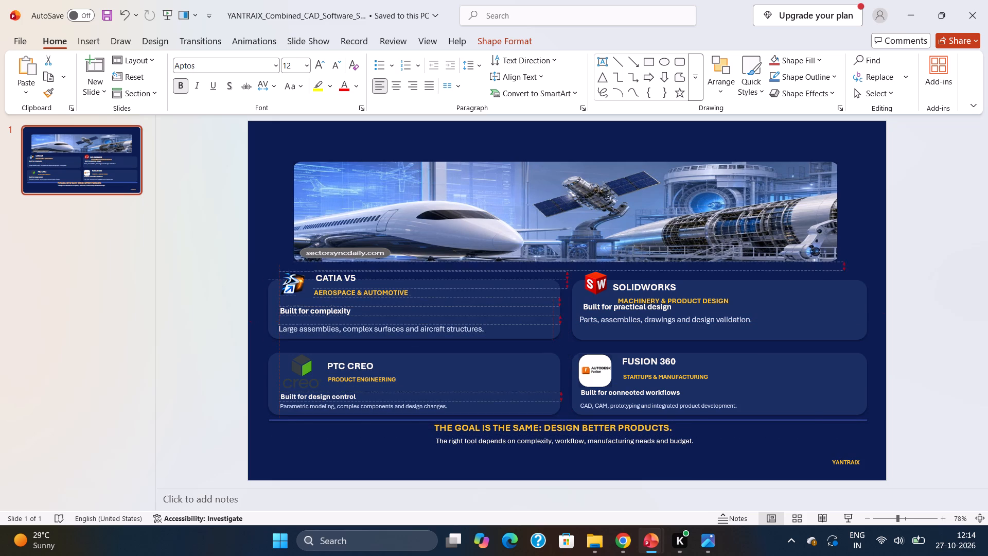
pyautogui.moveTo(358, 307); pyautogui.dragTo(358, 312)
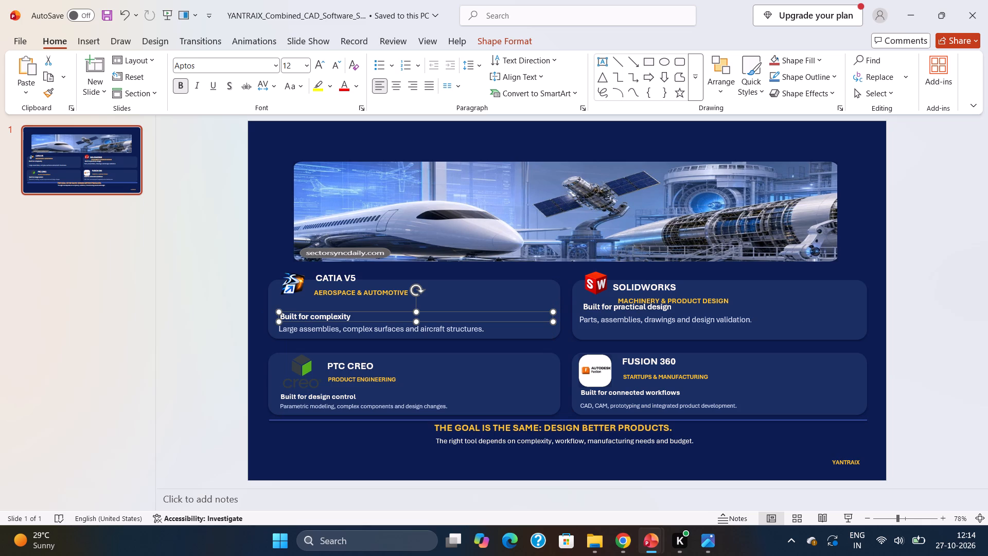
# Move the CATIA V5 card's logo, AEROSPACE & AUTOMOTIVE subtitle and title down so they sit inside the card's background.
pyautogui.click(448, 292)
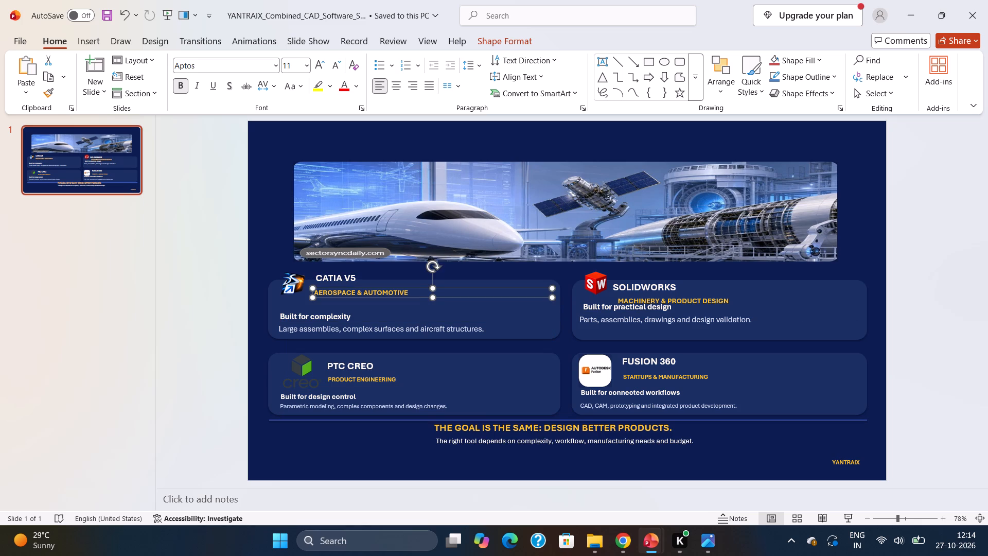
pyautogui.click(298, 285)
pyautogui.moveTo(298, 285); pyautogui.dragTo(298, 296)
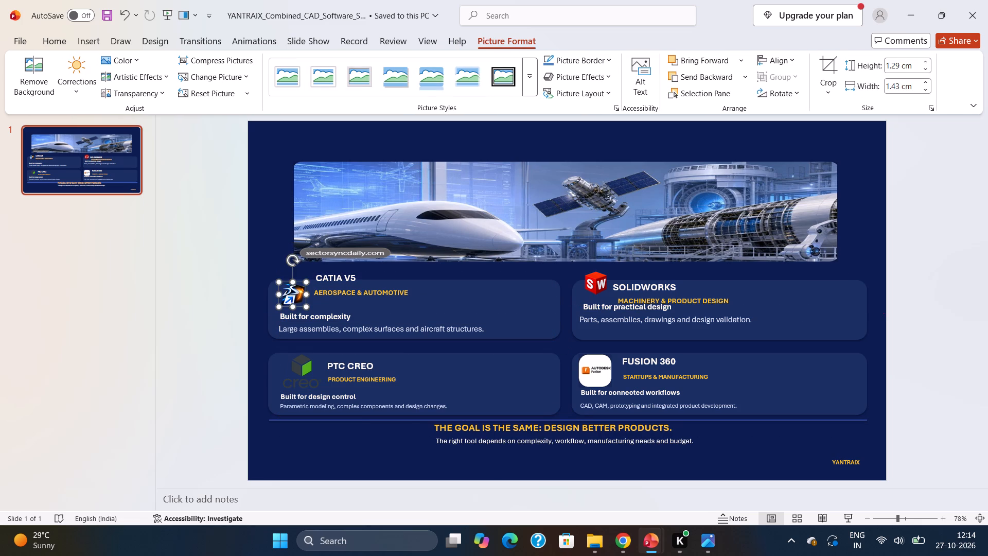
pyautogui.click(349, 295)
pyautogui.moveTo(374, 289); pyautogui.dragTo(374, 295)
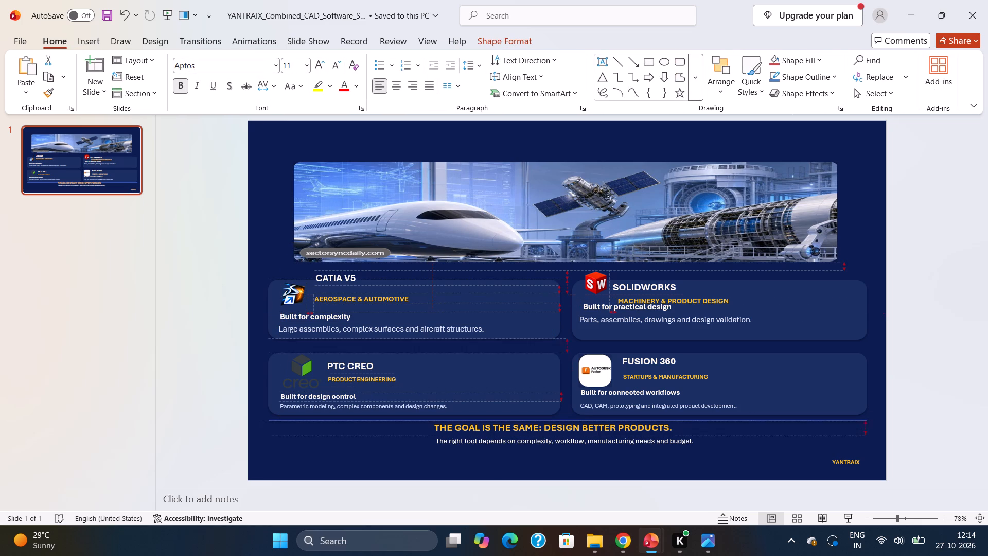
pyautogui.moveTo(374, 295); pyautogui.dragTo(375, 298)
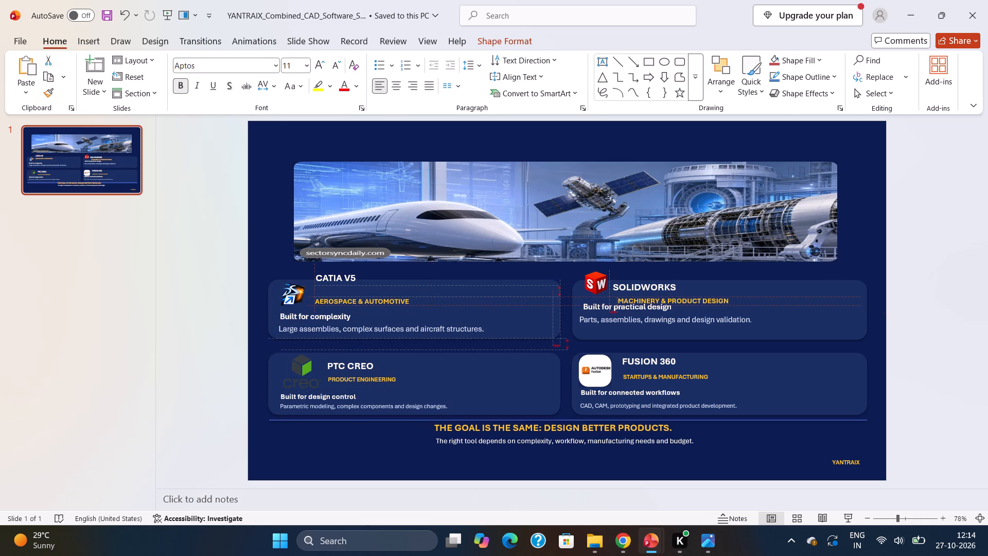
pyautogui.moveTo(375, 298); pyautogui.dragTo(375, 298)
pyautogui.click(343, 280)
pyautogui.moveTo(357, 270); pyautogui.dragTo(360, 281)
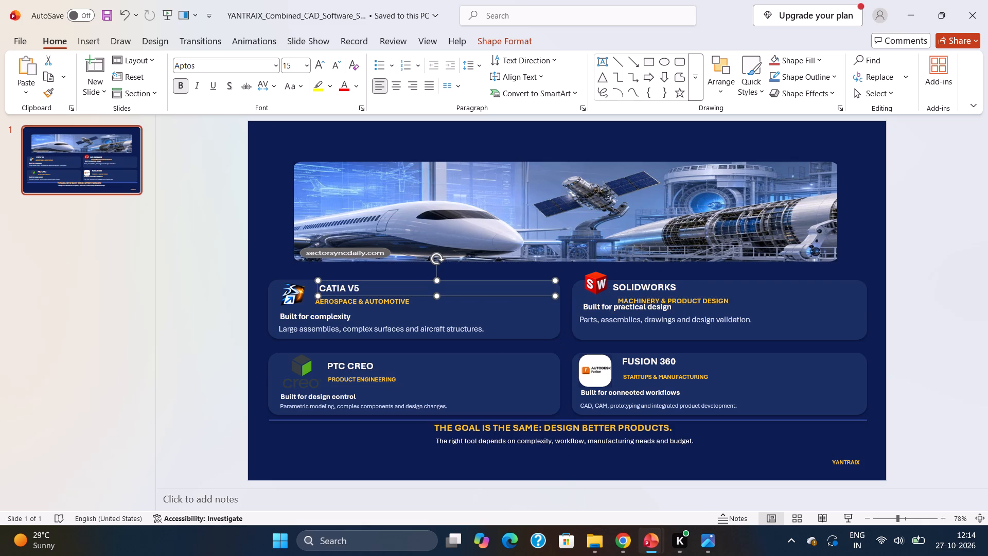
# Move the SOLIDWORKS card's description and "Built for practical design" line down near the card's bottom, with their left edges aligned.
pyautogui.click(765, 332)
pyautogui.click(720, 320)
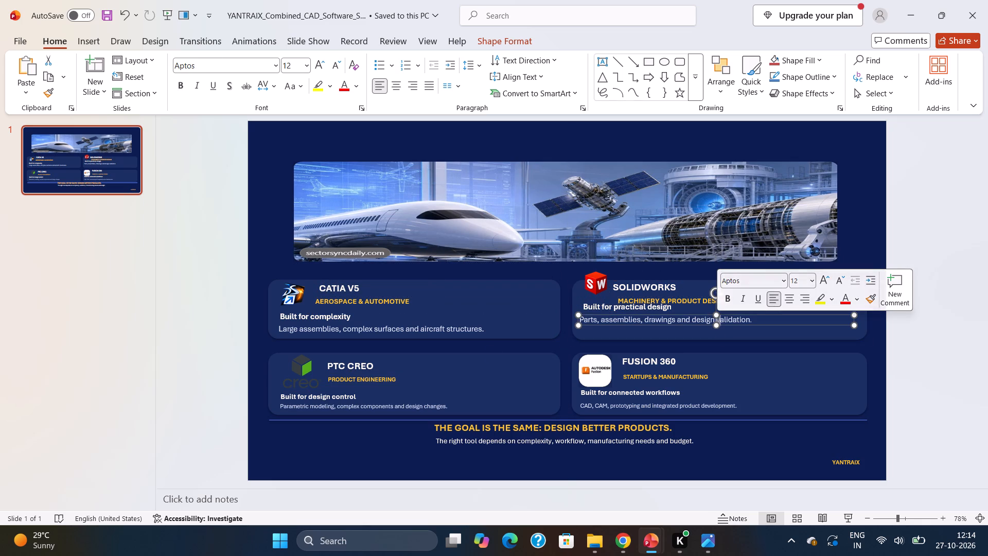
pyautogui.moveTo(703, 314); pyautogui.dragTo(703, 322)
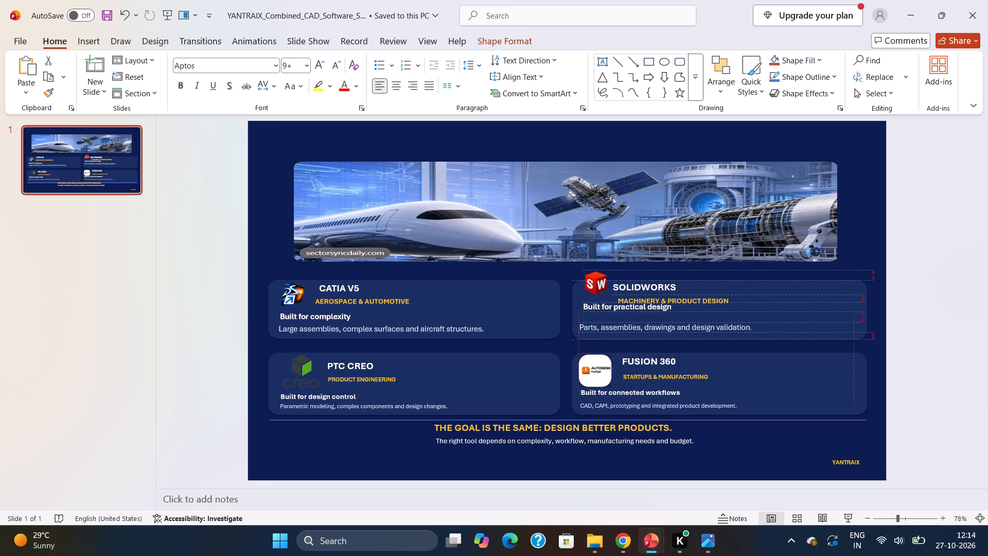
pyautogui.moveTo(703, 322); pyautogui.dragTo(702, 323)
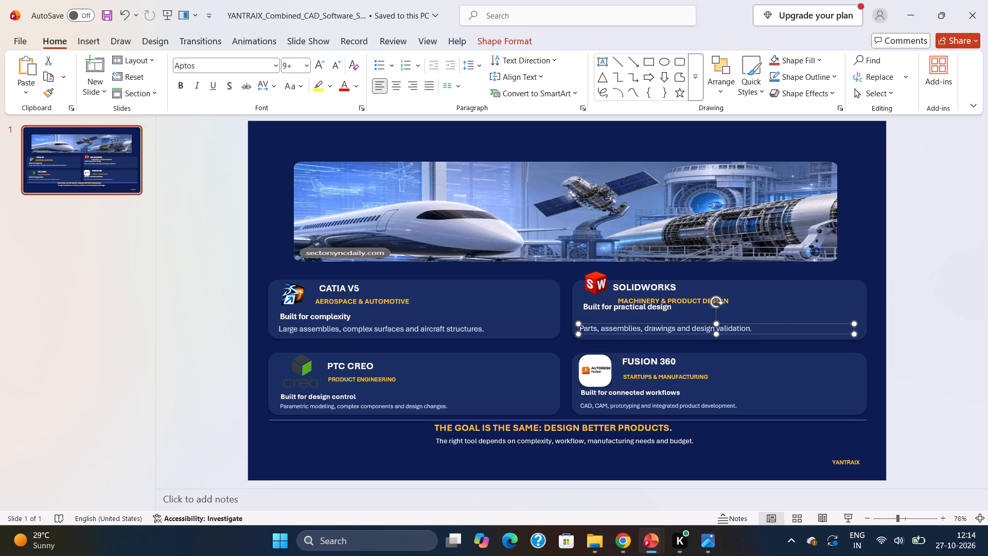
pyautogui.click(646, 308)
pyautogui.moveTo(614, 303); pyautogui.dragTo(614, 311)
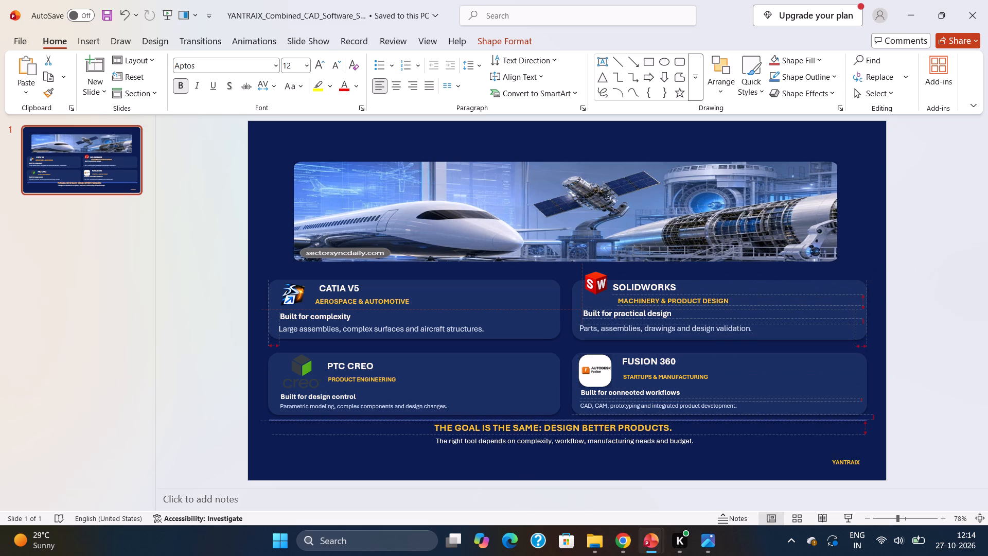
pyautogui.moveTo(614, 311); pyautogui.dragTo(614, 311)
pyautogui.moveTo(614, 311); pyautogui.dragTo(610, 311)
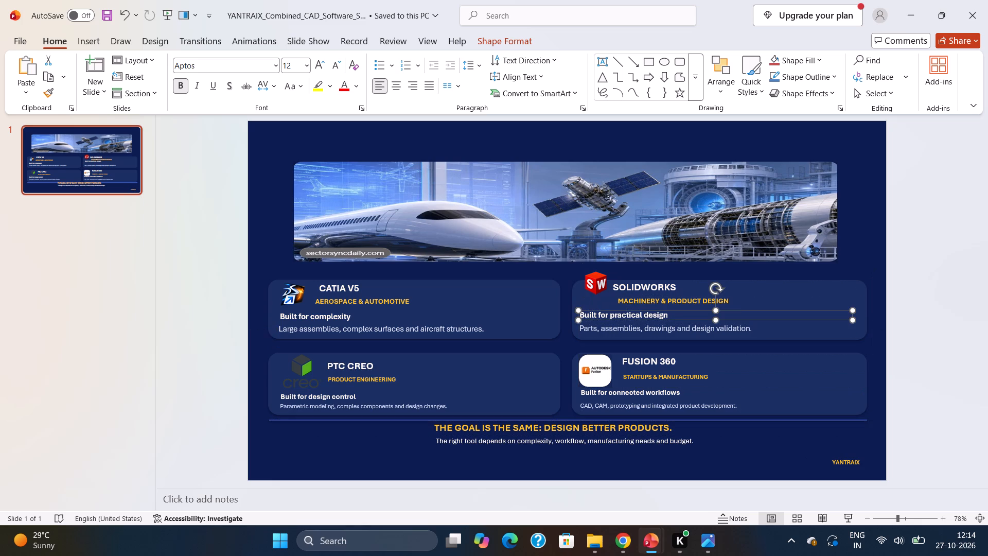
# Move the SOLIDWORKS logo down inside its card, level with the CATIA V5 logo.
pyautogui.click(637, 299)
pyautogui.click(603, 282)
pyautogui.moveTo(597, 282); pyautogui.dragTo(598, 286)
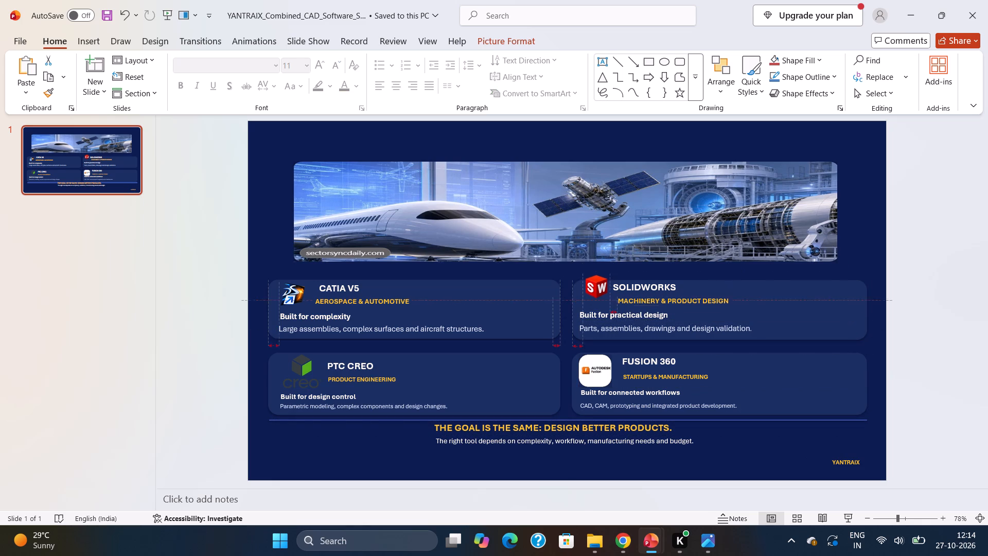
pyautogui.moveTo(598, 286); pyautogui.dragTo(597, 295)
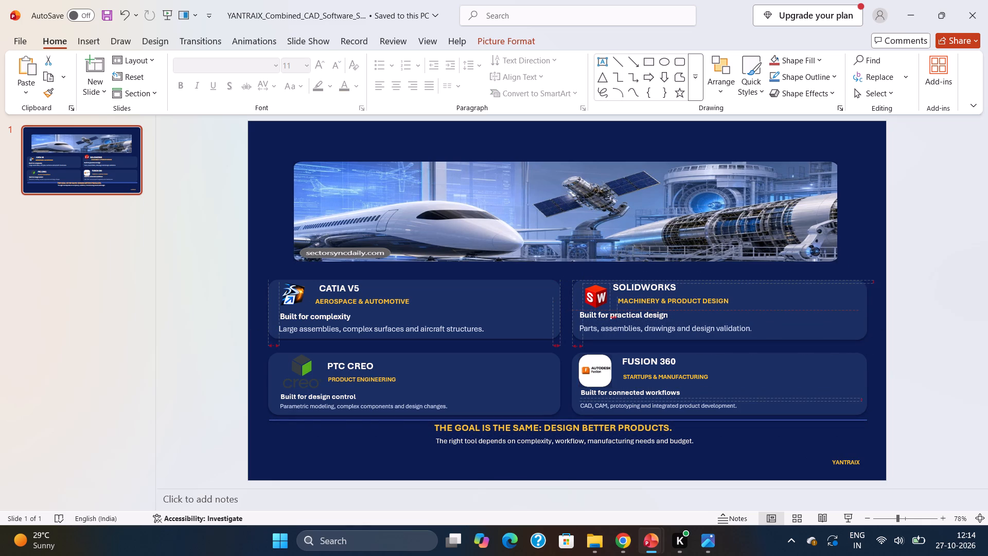
pyautogui.moveTo(597, 295); pyautogui.dragTo(596, 294)
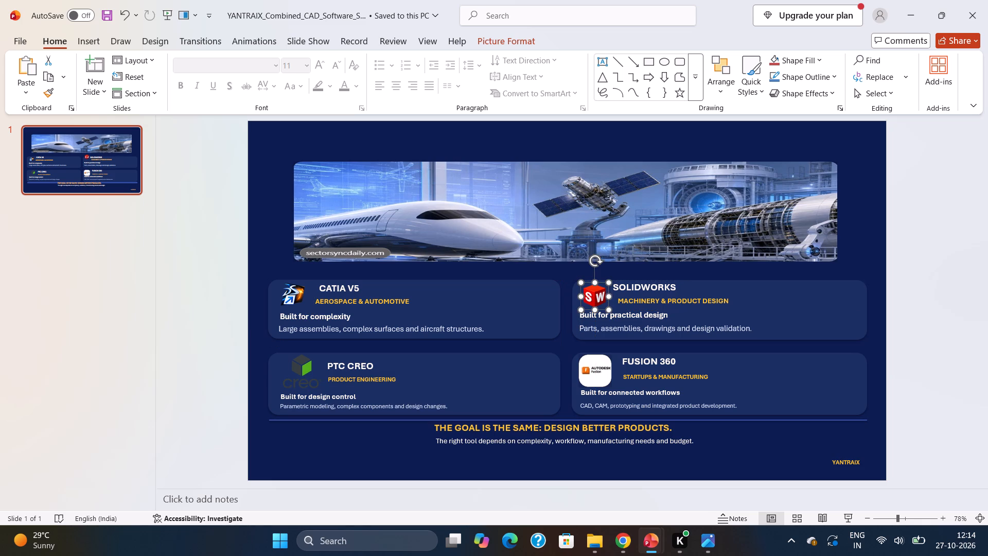
# Shift the MACHINERY & PRODUCT DESIGN subtitle and the SOLIDWORKS title right, away from the logo, with their left edges aligned.
pyautogui.click(658, 300)
pyautogui.moveTo(680, 298); pyautogui.dragTo(681, 298)
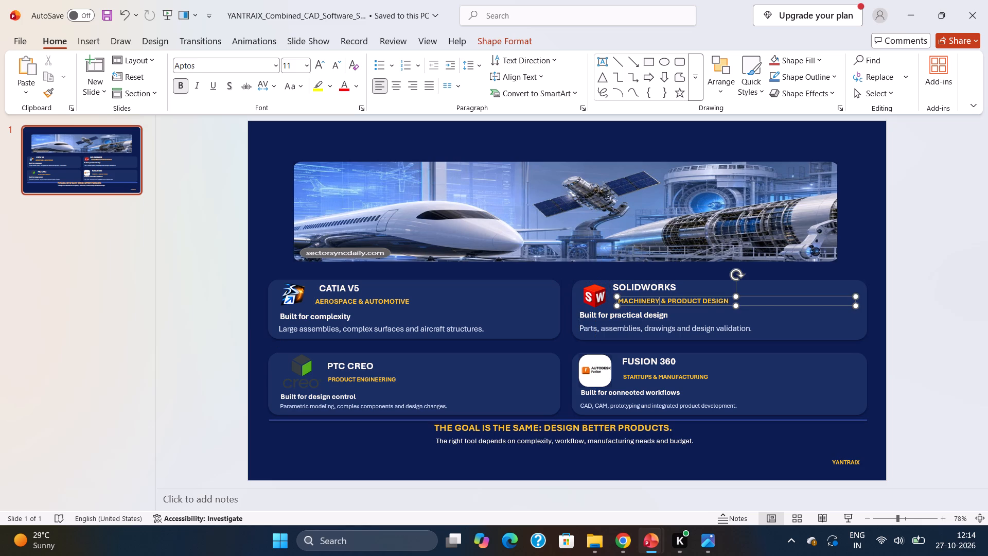
pyautogui.moveTo(681, 298); pyautogui.dragTo(684, 298)
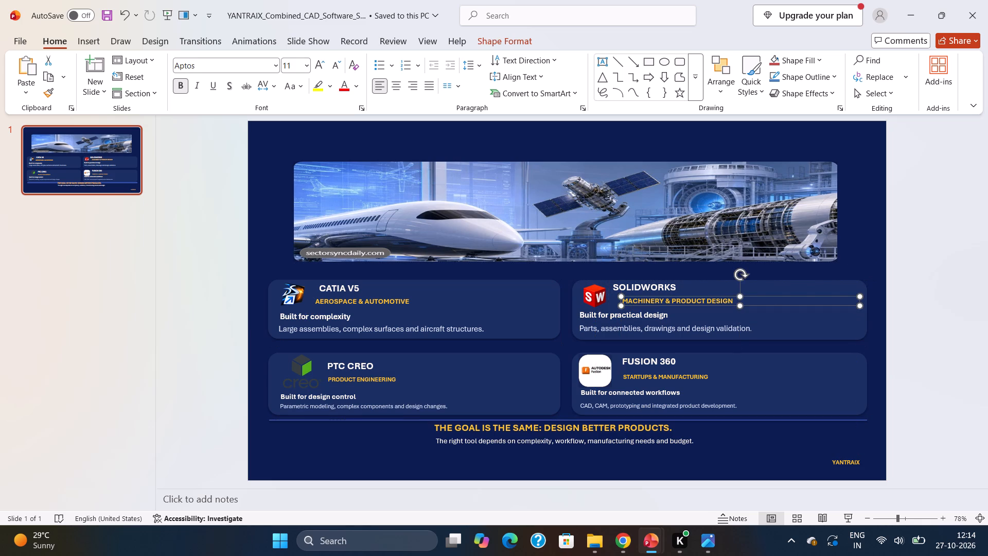
pyautogui.click(650, 289)
pyautogui.moveTo(664, 280); pyautogui.dragTo(667, 280)
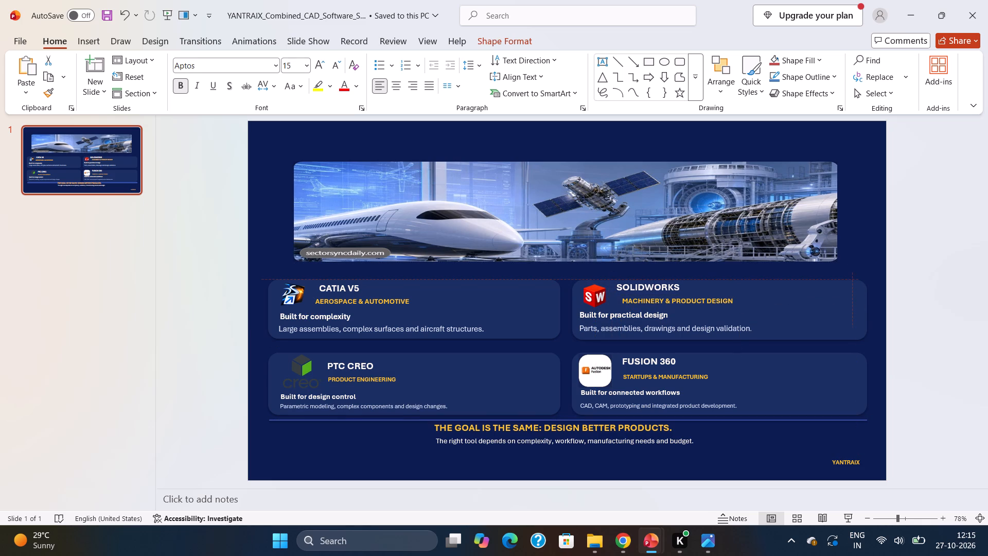
pyautogui.moveTo(667, 280); pyautogui.dragTo(672, 280)
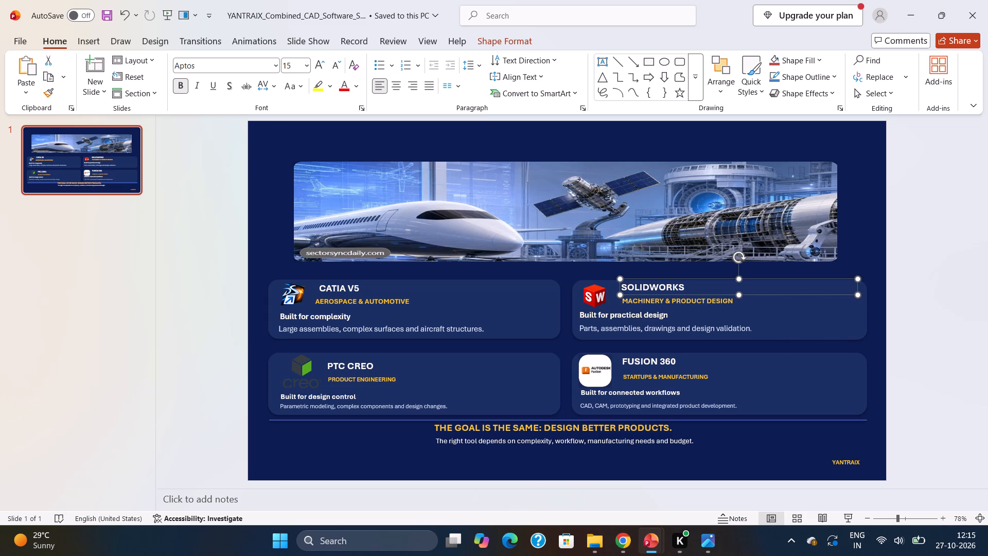
pyautogui.click(885, 312)
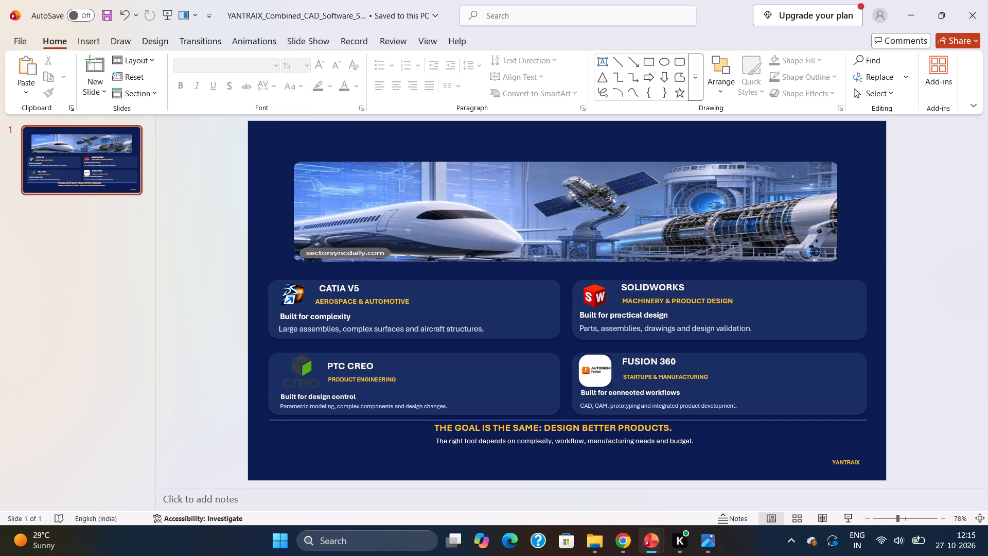
# Set the PTC CREO card's "Parametric modeling, complex components and design changes." line to font size 12.
pyautogui.click(363, 406)
pyautogui.tripleClick(379, 406)
pyautogui.doubleClick(379, 406)
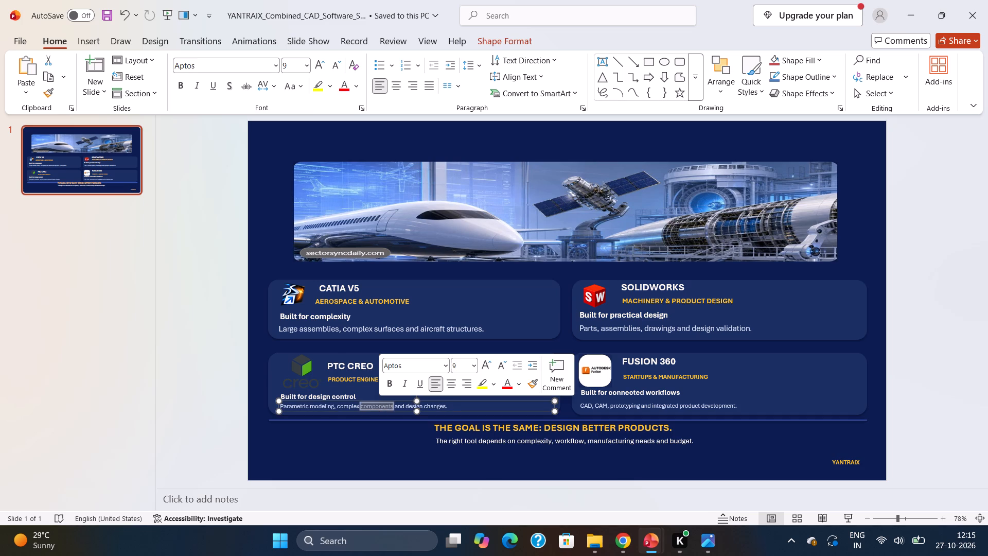
pyautogui.click(474, 360)
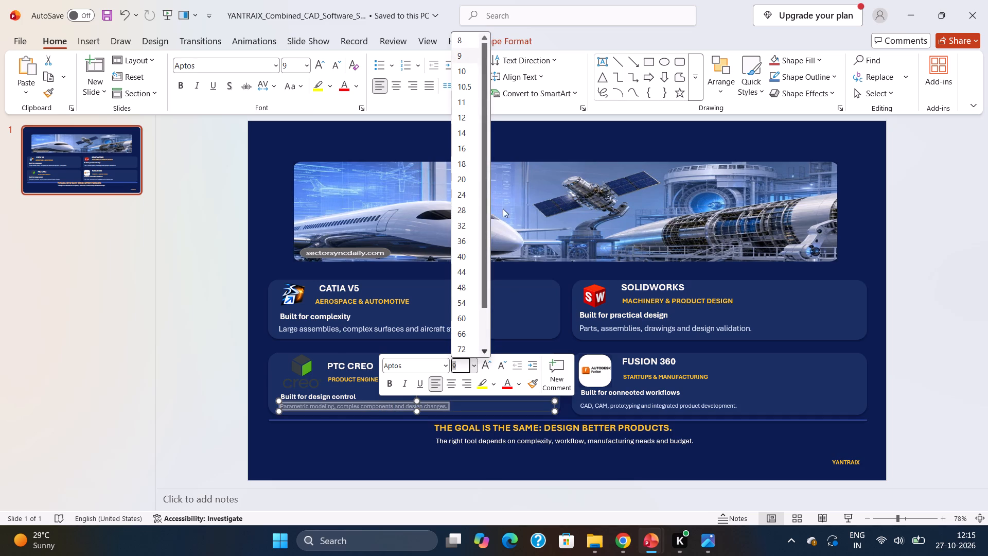
pyautogui.click(462, 117)
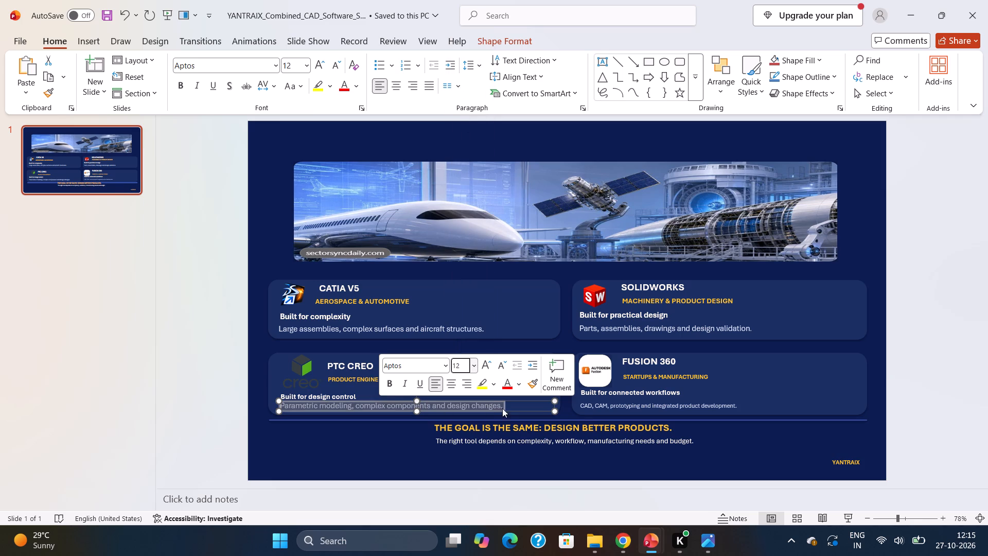
pyautogui.click(528, 408)
pyautogui.click(502, 382)
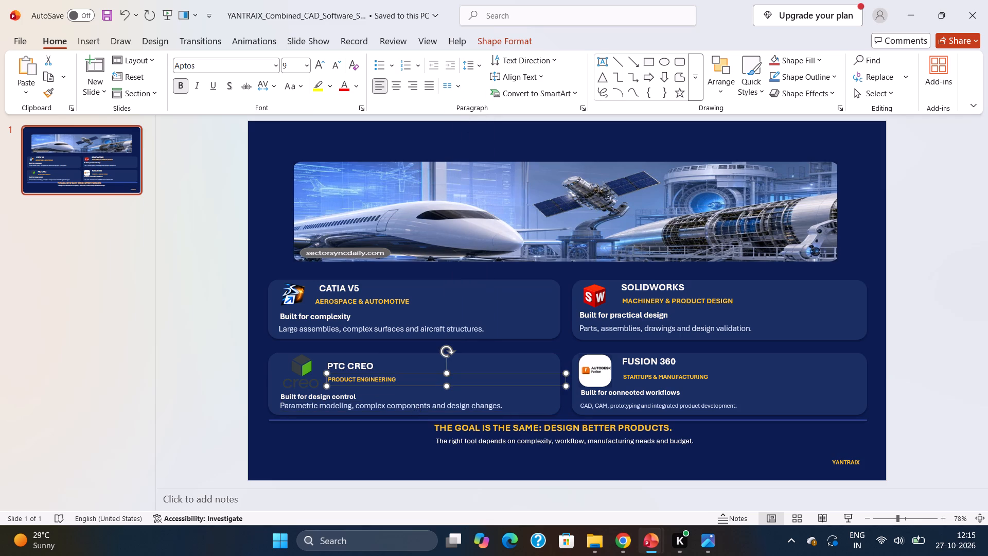
pyautogui.click(356, 406)
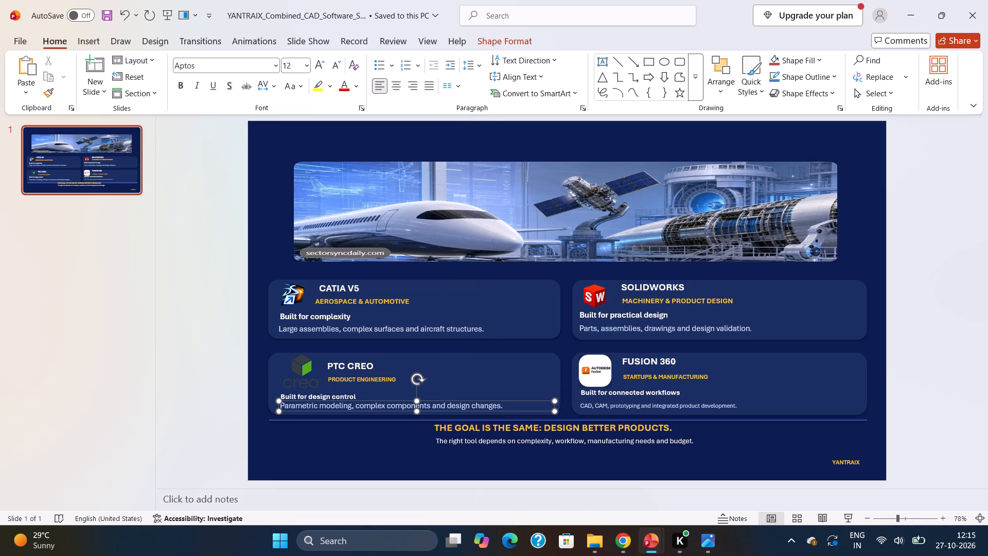
pyautogui.click(523, 376)
# Shrink the Creo logo slightly in the PTC CREO card.
pyautogui.click(281, 362)
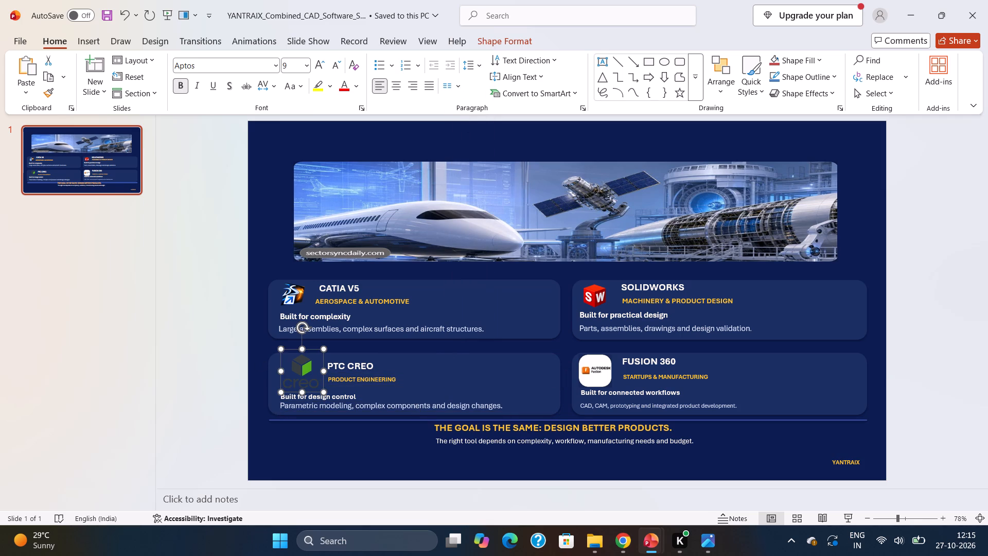
pyautogui.moveTo(323, 392); pyautogui.dragTo(320, 386)
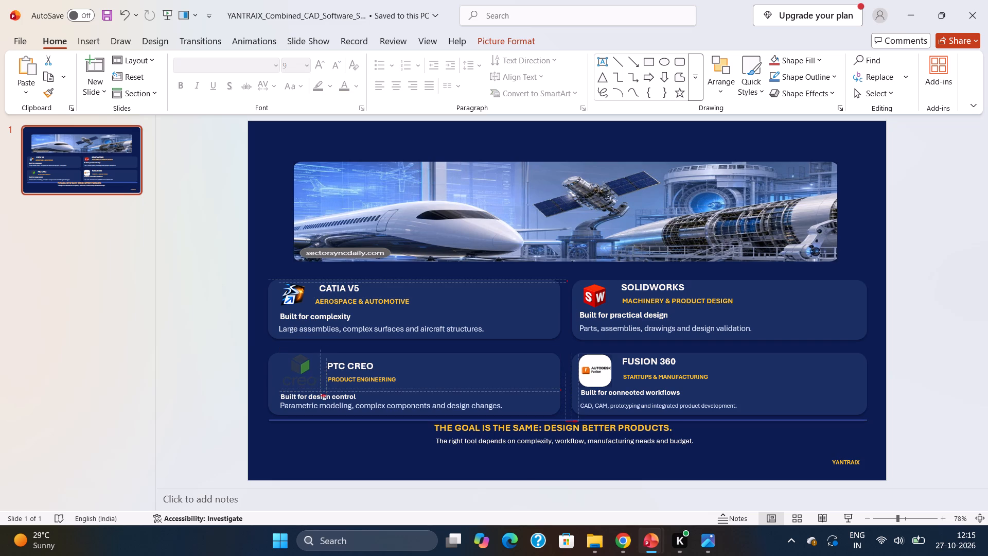
pyautogui.moveTo(320, 386); pyautogui.dragTo(320, 381)
pyautogui.click(273, 378)
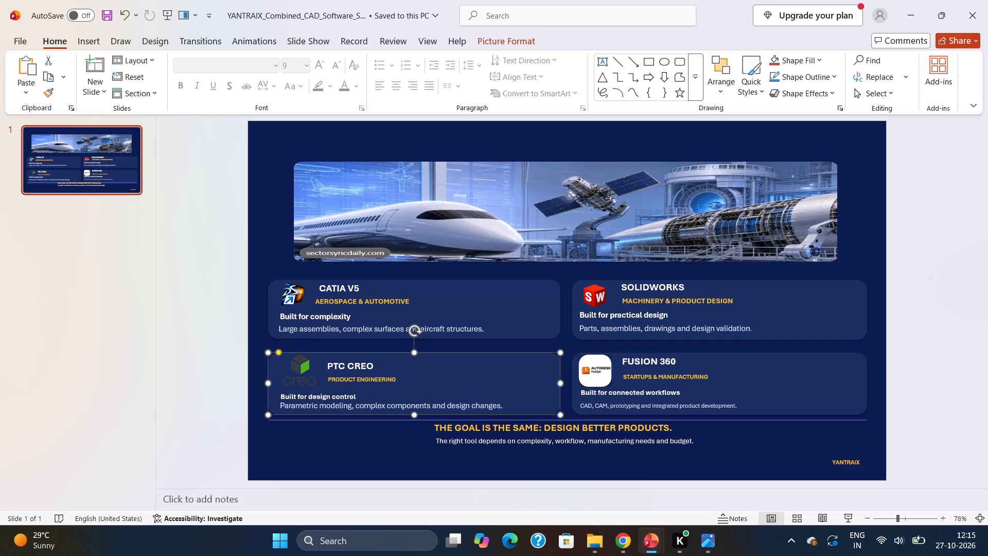
# Set the PTC CREO card's PRODUCT ENGINEERING subtitle to font size 12.
pyautogui.click(487, 379)
pyautogui.doubleClick(402, 379)
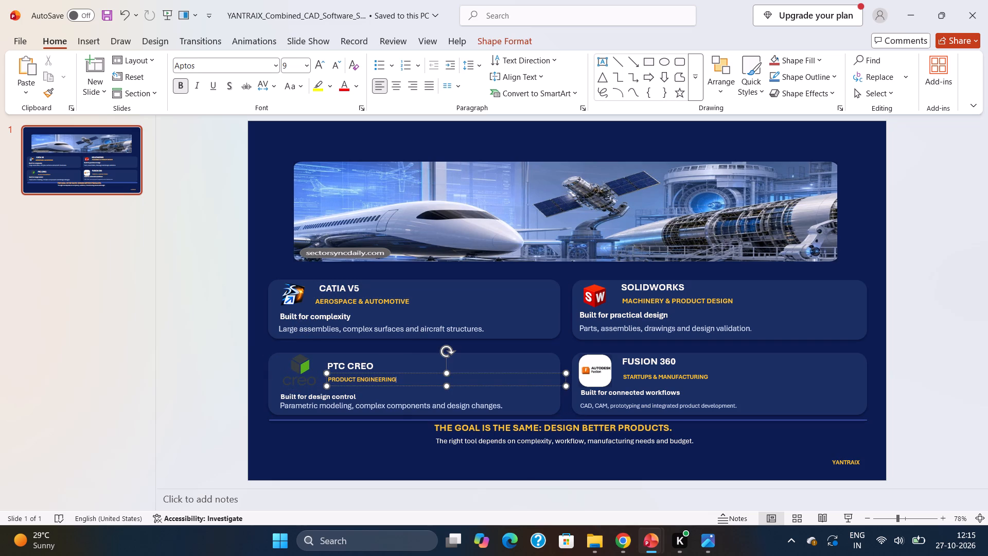
pyautogui.doubleClick(392, 379)
pyautogui.doubleClick(392, 379)
pyautogui.doubleClick(392, 379)
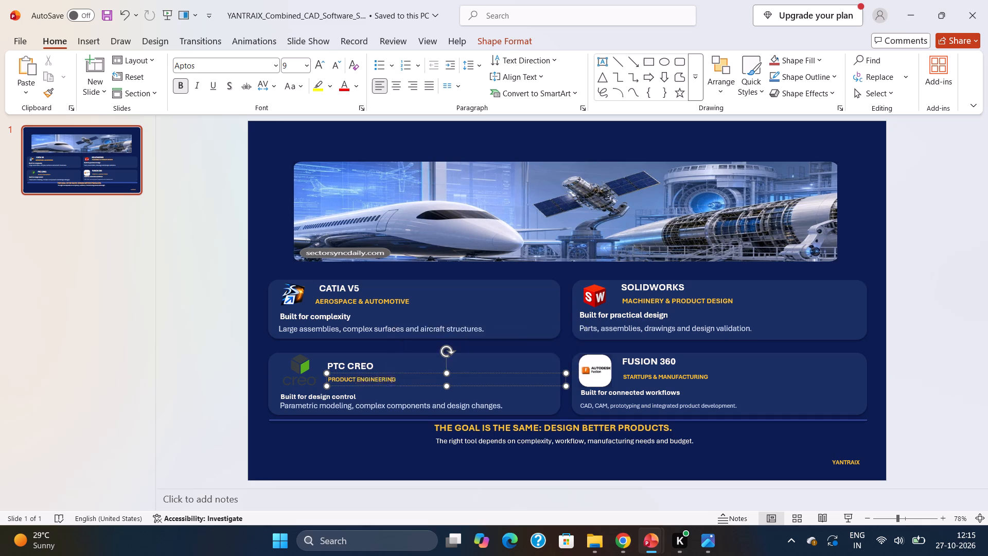
pyautogui.doubleClick(392, 379)
pyautogui.tripleClick(392, 379)
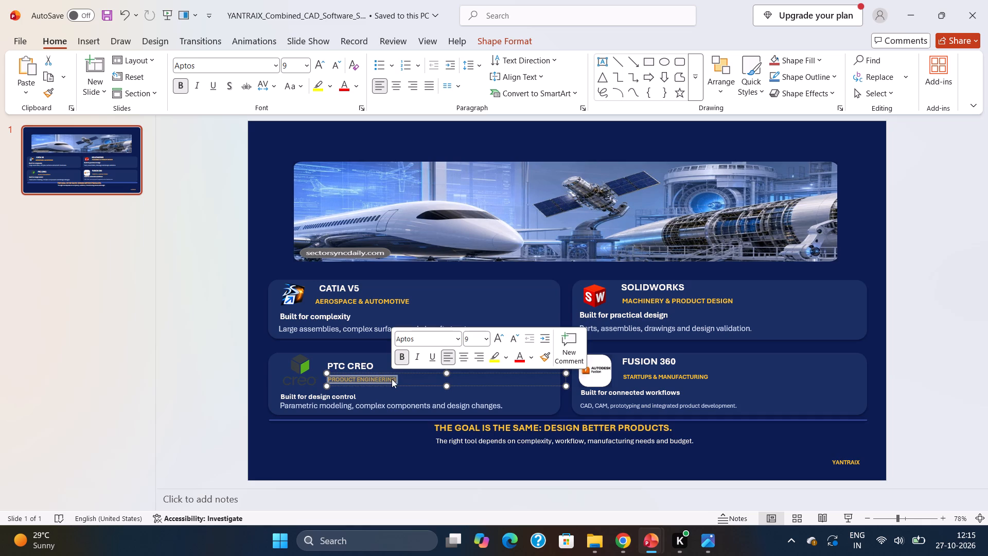
pyautogui.click(484, 341)
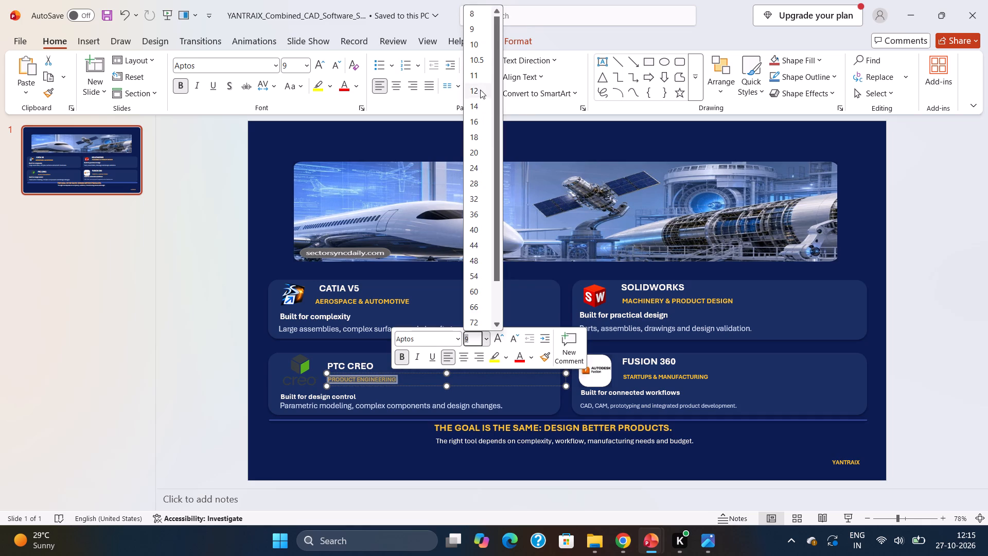
pyautogui.click(480, 86)
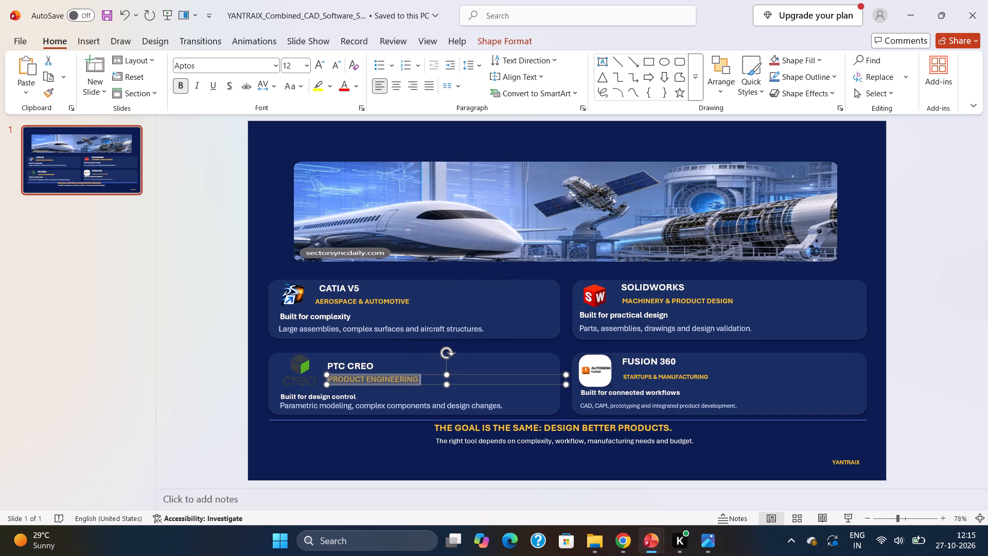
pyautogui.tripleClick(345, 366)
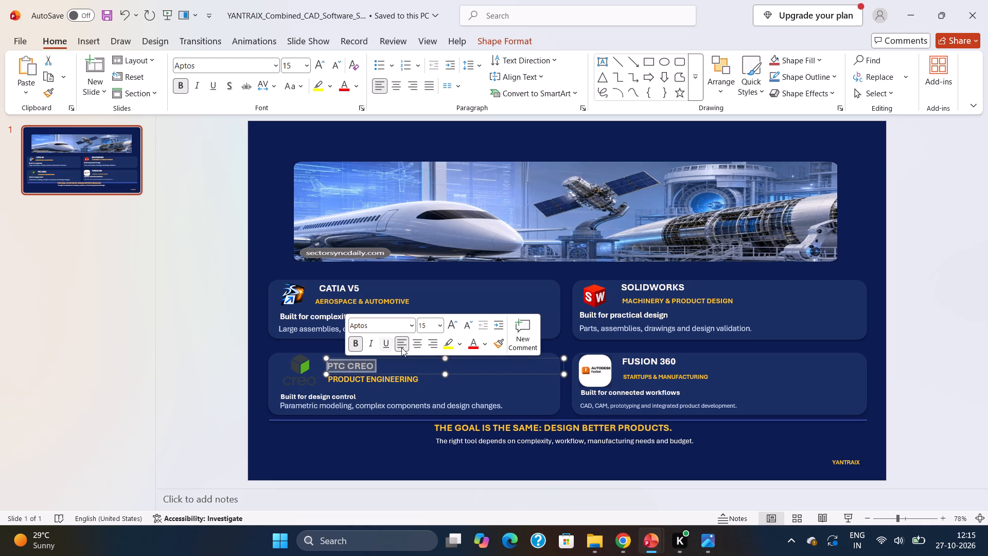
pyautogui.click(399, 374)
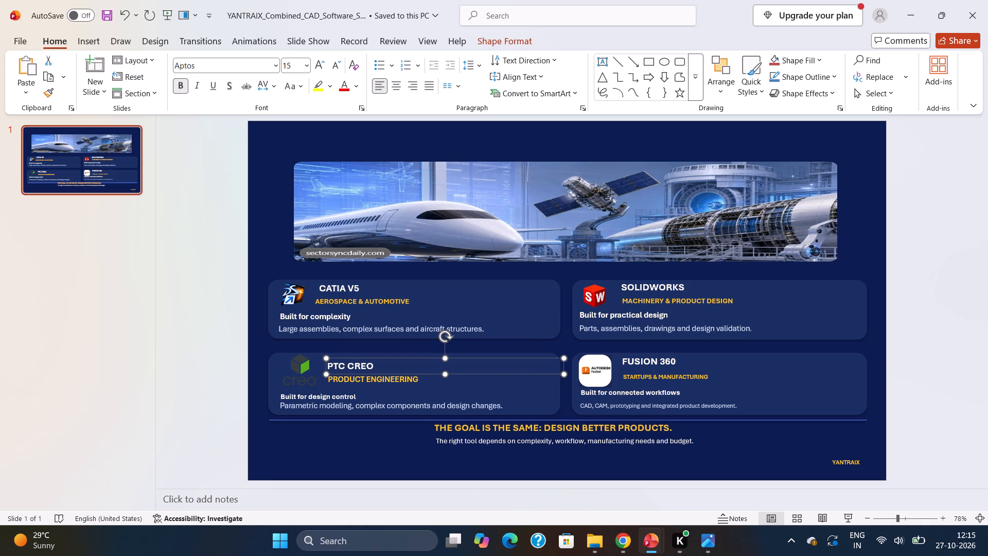
# Set the CATIA V5 card's AEROSPACE & AUTOMOTIVE subtitle to font size 12.
pyautogui.doubleClick(382, 305)
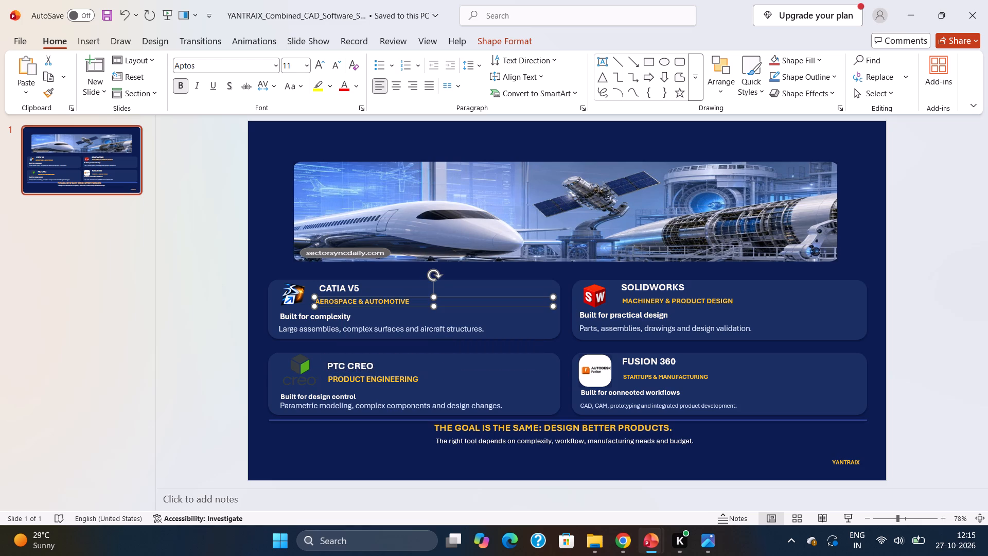
pyautogui.doubleClick(382, 301)
pyautogui.tripleClick(382, 301)
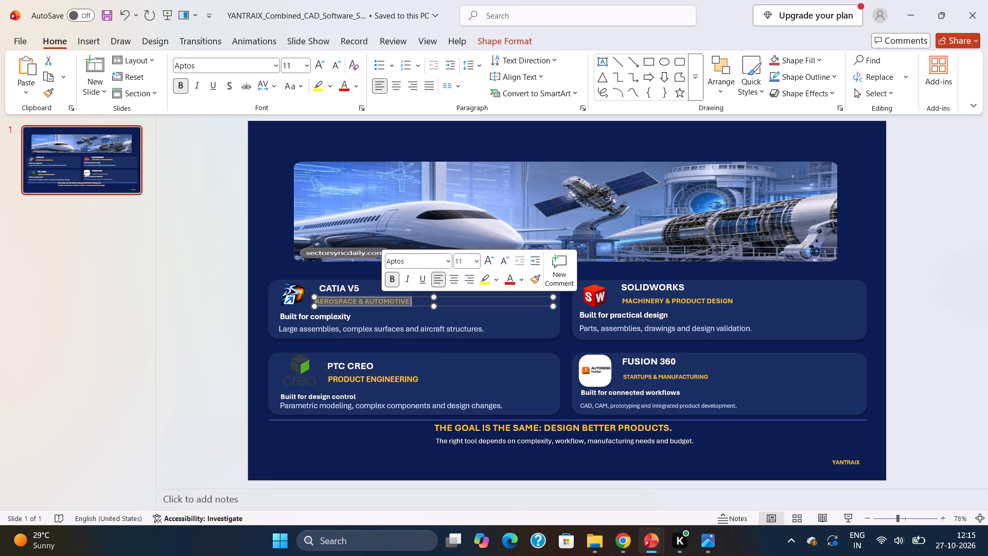
pyautogui.click(382, 301)
pyautogui.doubleClick(382, 301)
pyautogui.doubleClick(382, 301)
pyautogui.doubleClick(382, 301)
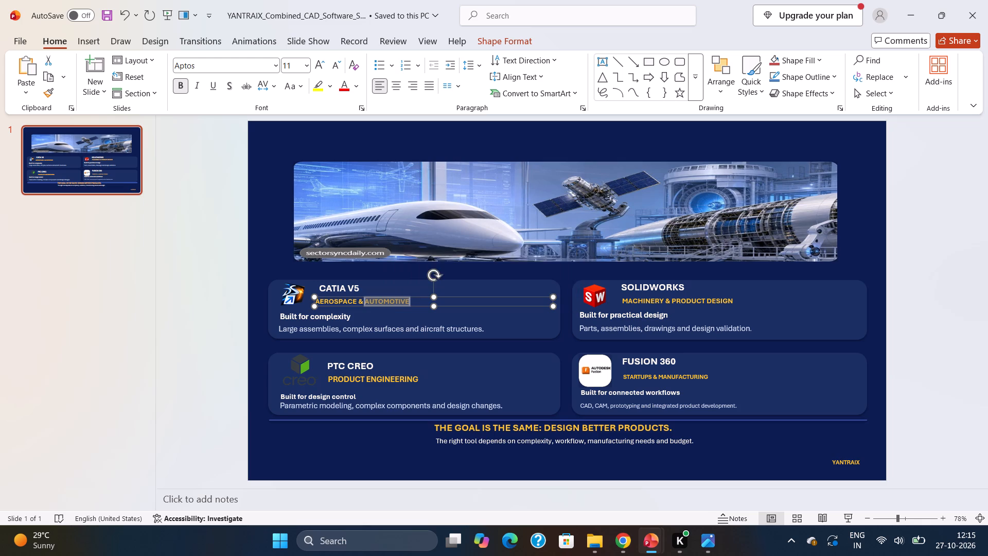
pyautogui.doubleClick(382, 301)
pyautogui.doubleClick(382, 301)
pyautogui.click(382, 301)
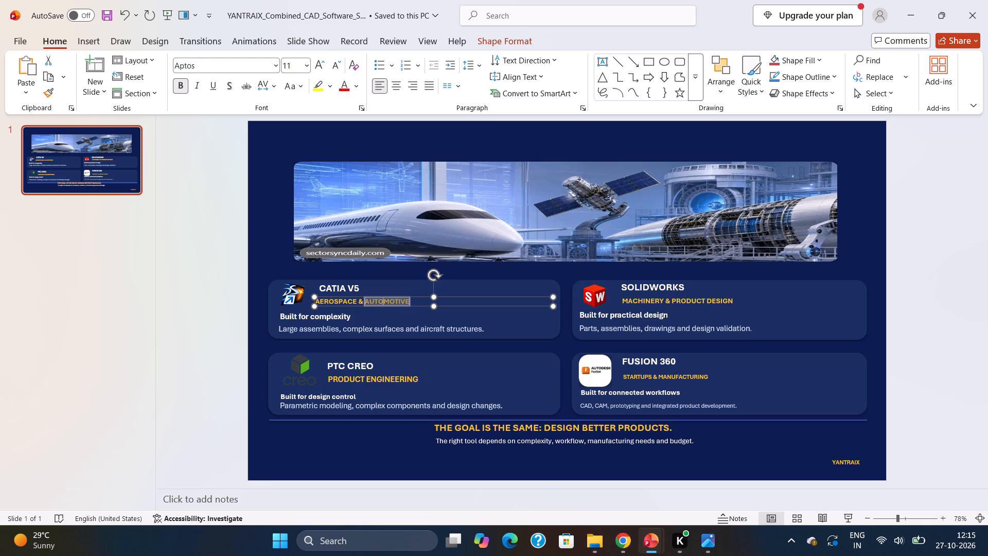
pyautogui.doubleClick(382, 301)
pyautogui.click(476, 257)
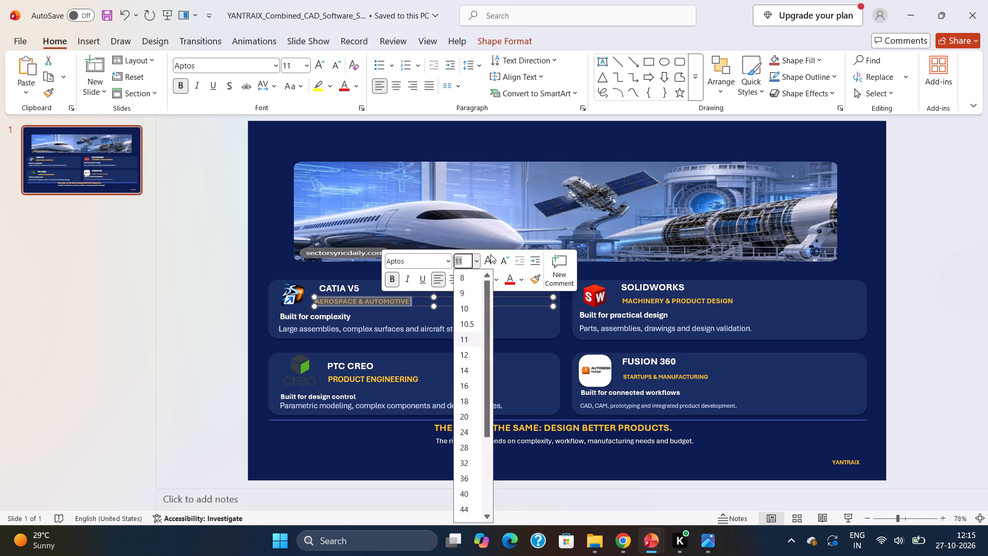
pyautogui.click(469, 347)
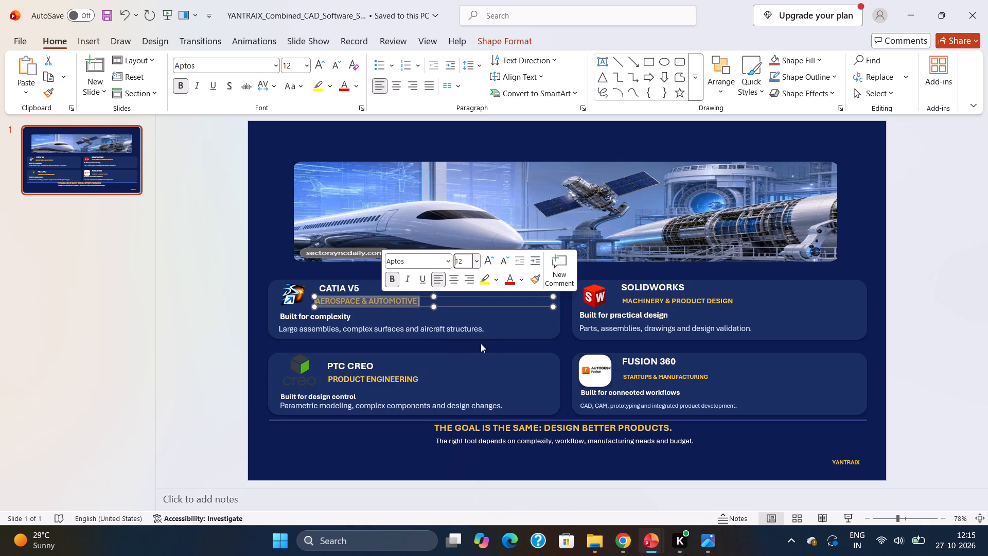
# Set the SOLIDWORKS card's MACHINERY & PRODUCT DESIGN subtitle to font size 12.
pyautogui.doubleClick(630, 303)
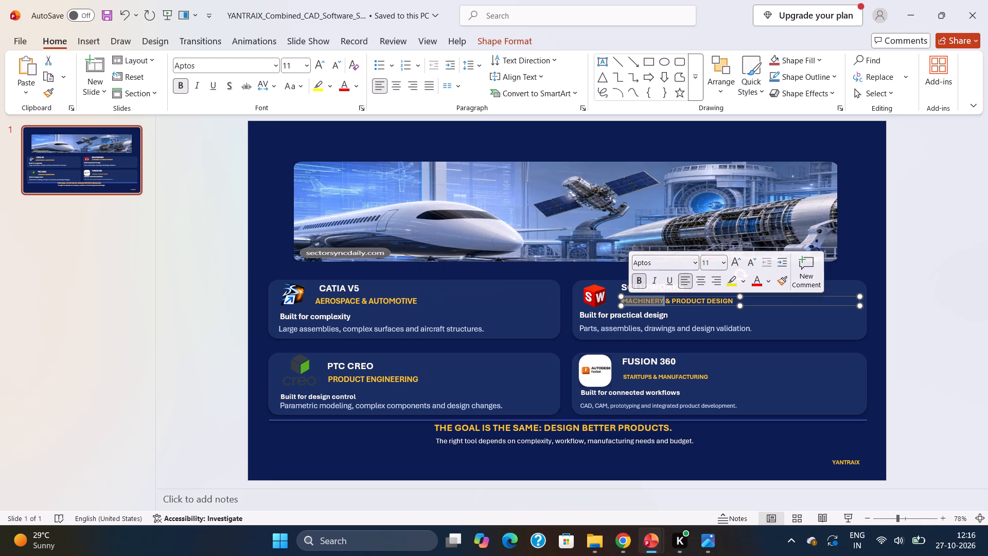
pyautogui.click(656, 301)
pyautogui.doubleClick(656, 301)
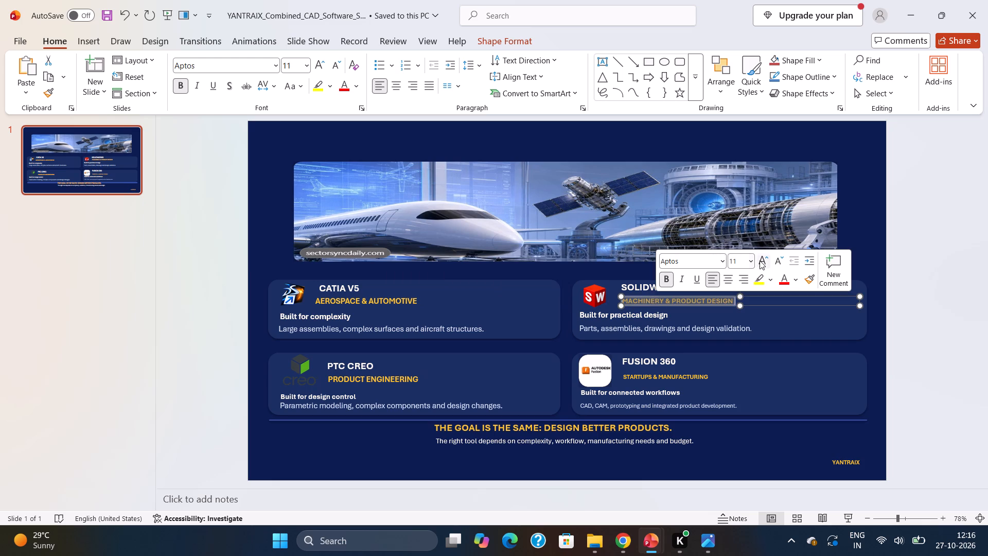
pyautogui.click(743, 260)
pyautogui.click(750, 260)
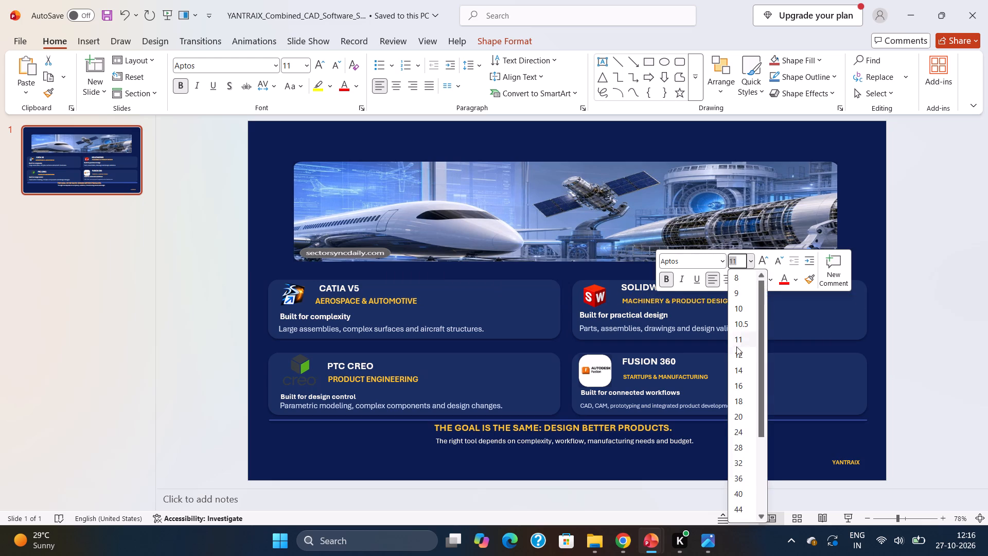
pyautogui.click(739, 352)
pyautogui.click(726, 373)
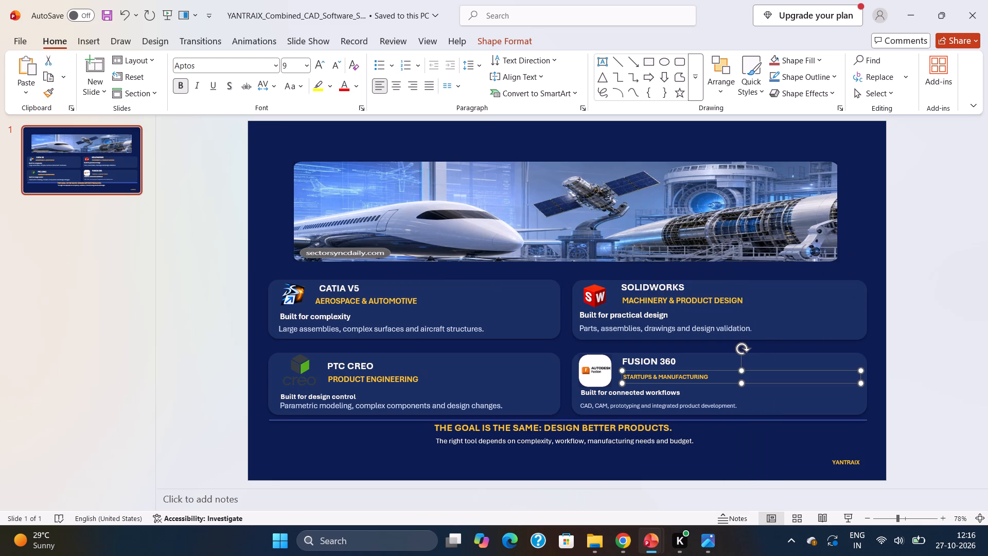
# Nudge the PTC CREO title slightly right and its PRODUCT ENGINEERING subtitle slightly up within the card.
pyautogui.click(357, 366)
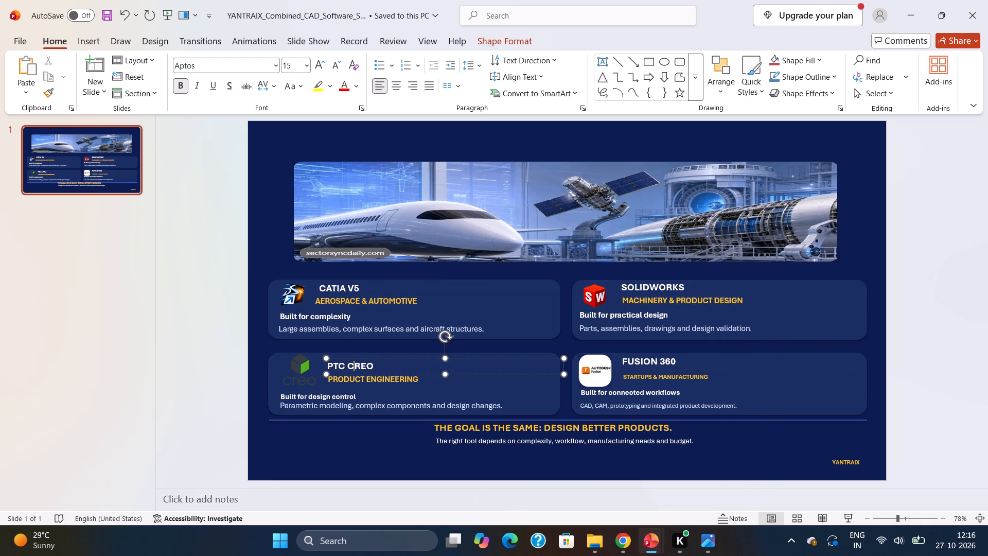
pyautogui.click(384, 360)
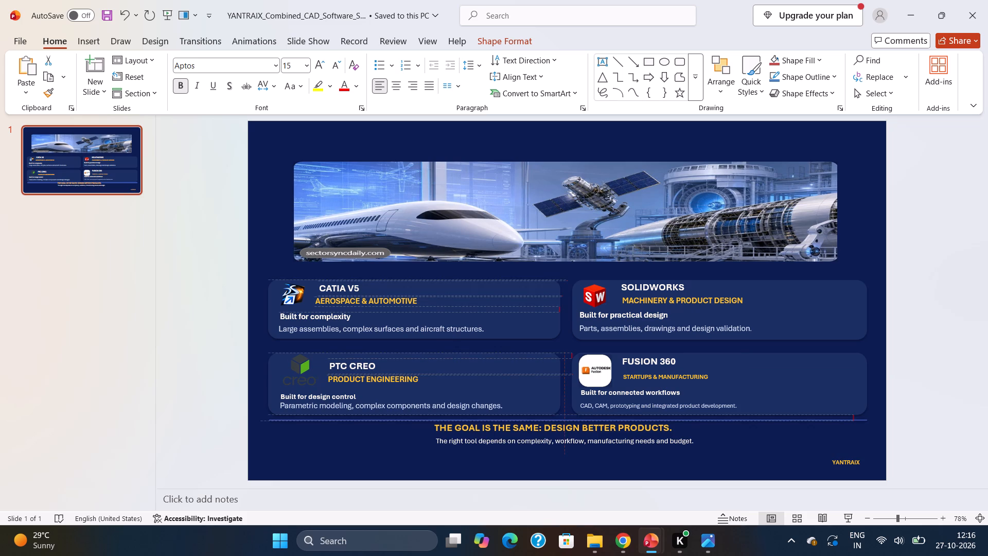
pyautogui.click(392, 377)
pyautogui.click(395, 375)
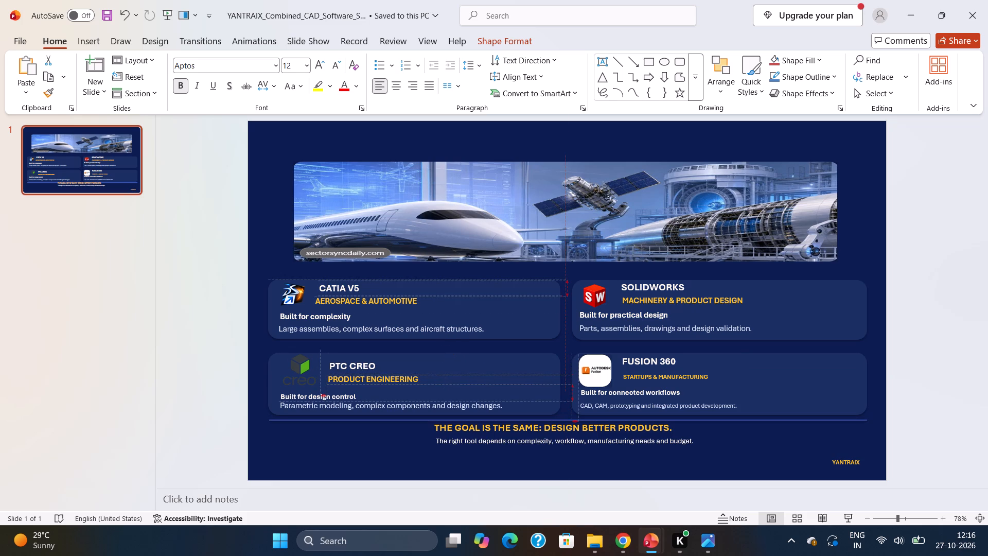
# Set the PTC CREO card's "Built for design control" line to font size 12.
pyautogui.doubleClick(339, 395)
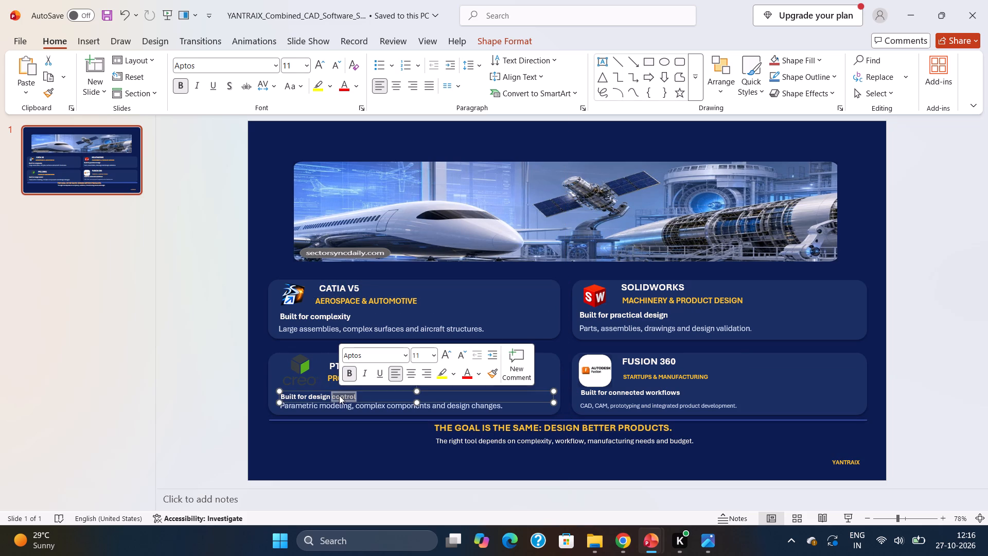
pyautogui.tripleClick(339, 395)
pyautogui.click(431, 353)
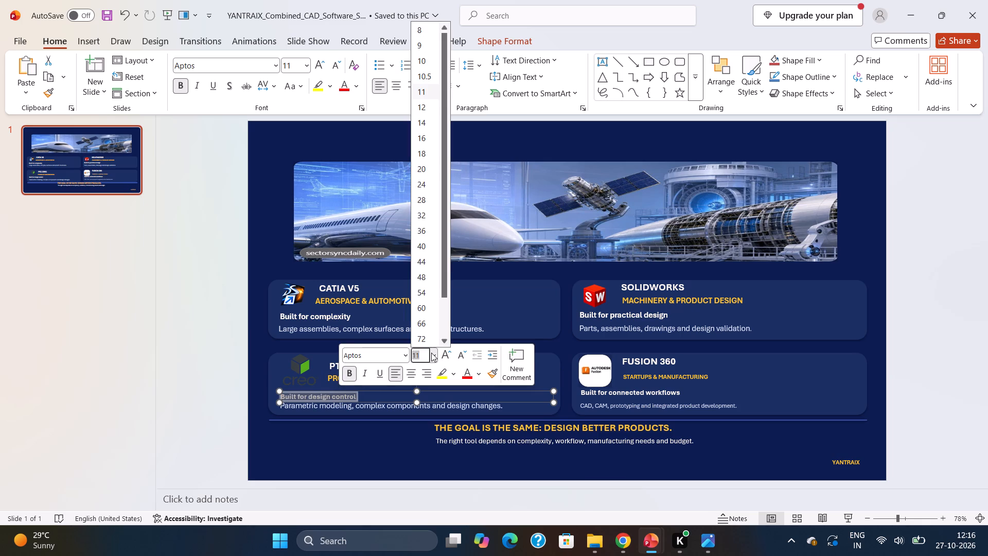
pyautogui.click(422, 105)
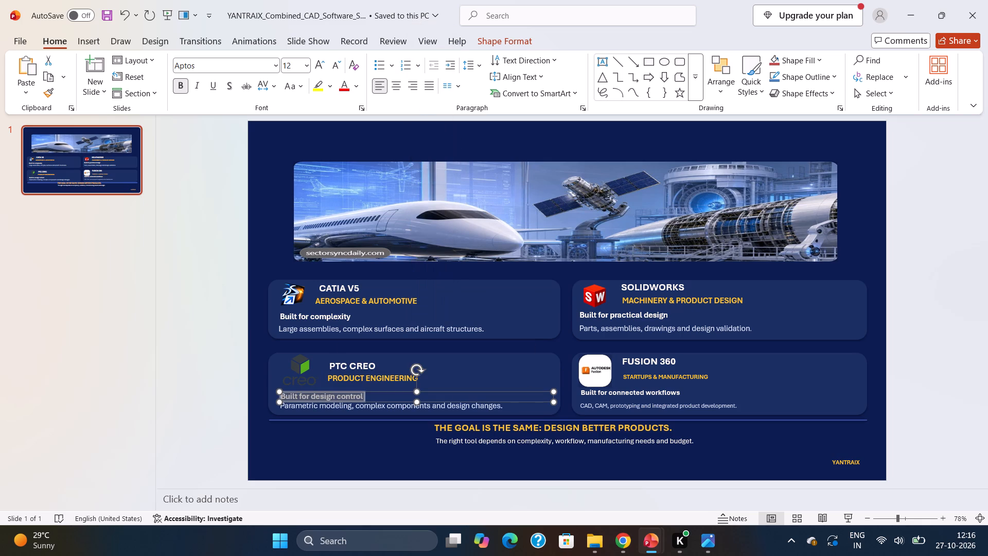
# Move the "Built for design control" line up slightly to separate it from the description line below.
pyautogui.click(394, 389)
pyautogui.click(393, 394)
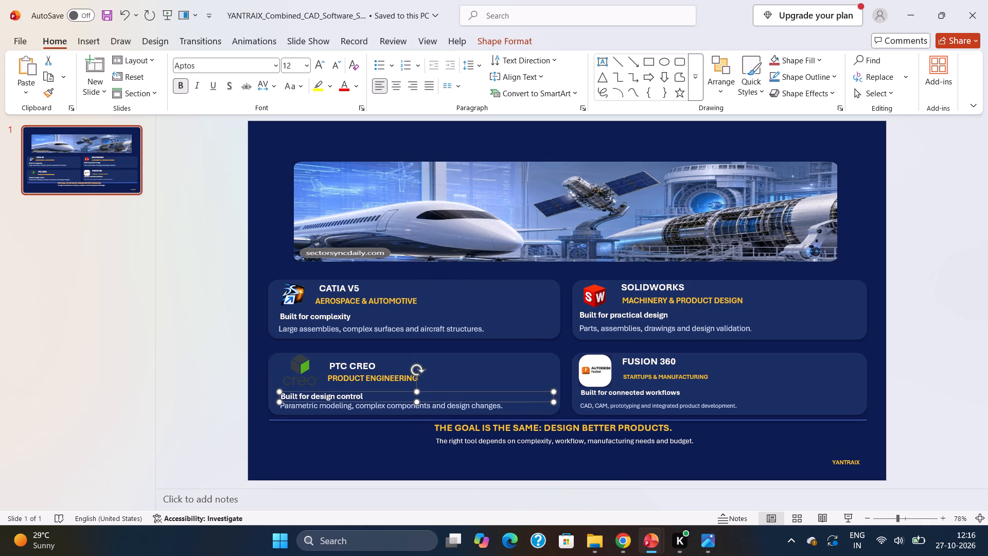
pyautogui.click(392, 393)
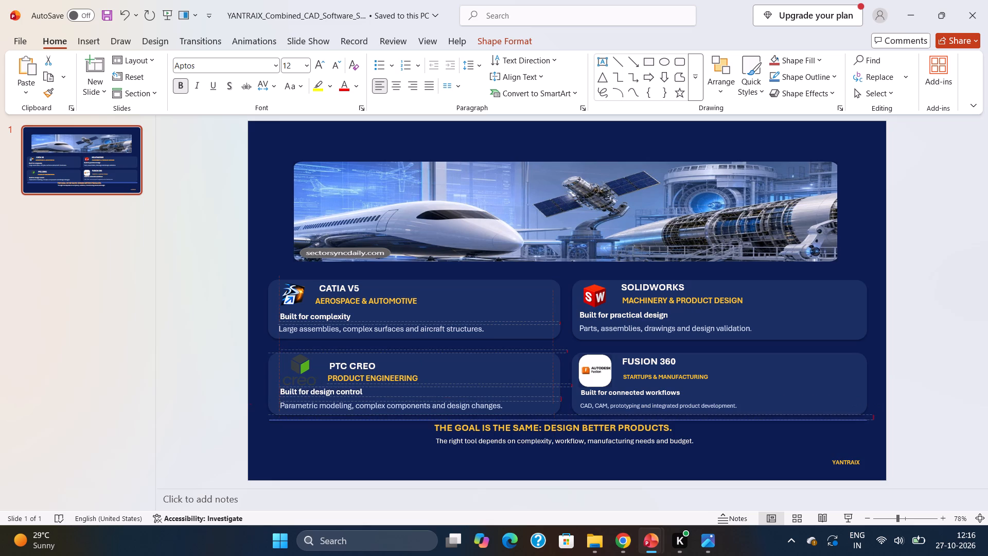
# Copy the Glossy Orange F 360 Logo Emblem image from the Downloads folder and paste it into the Yantraix combined slide.
pyautogui.click(768, 368)
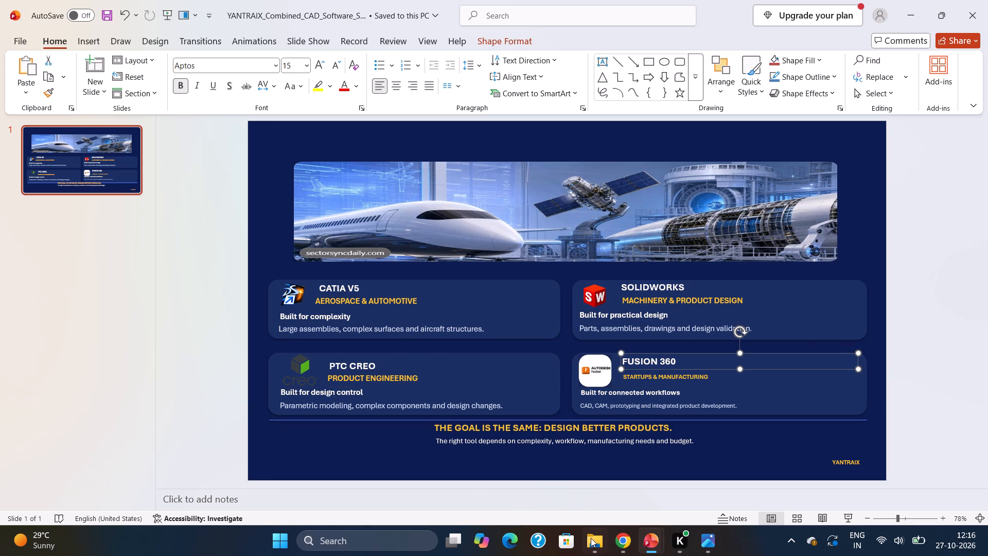
pyautogui.click(591, 540)
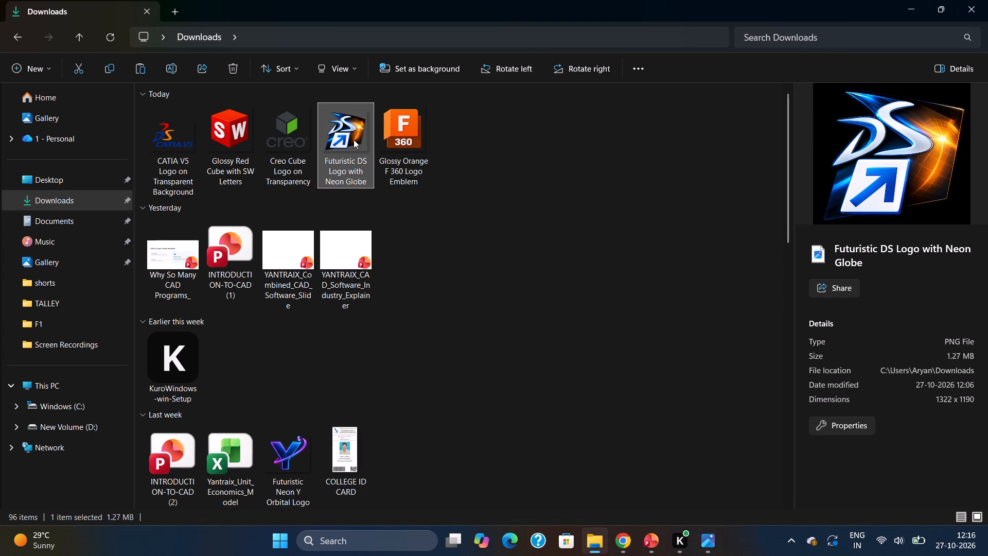
pyautogui.doubleClick(416, 137)
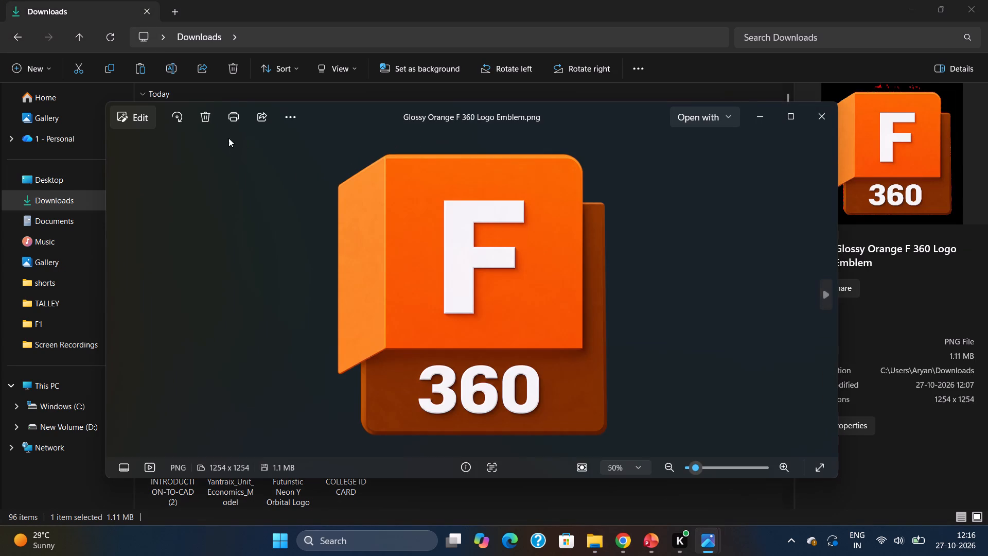
pyautogui.click(816, 118)
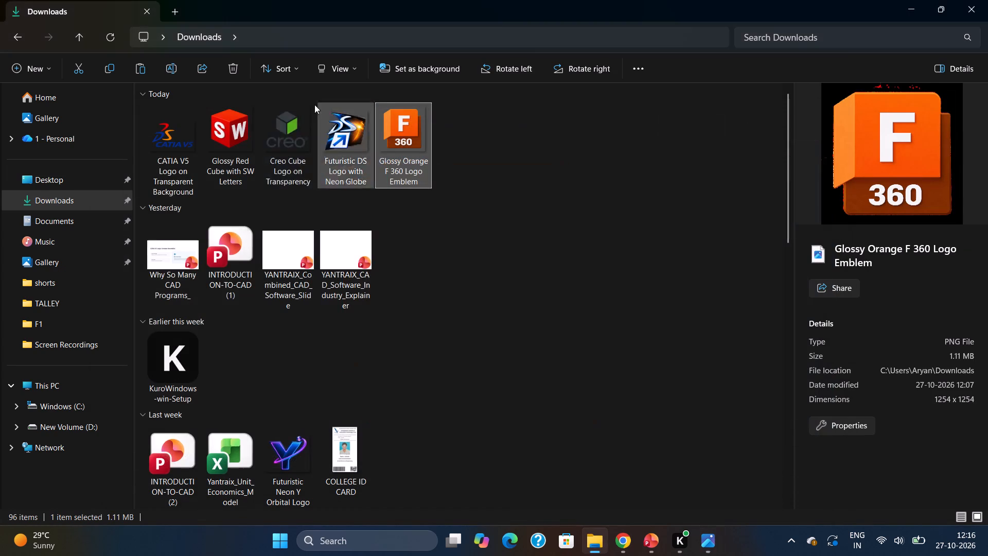
pyautogui.click(114, 63)
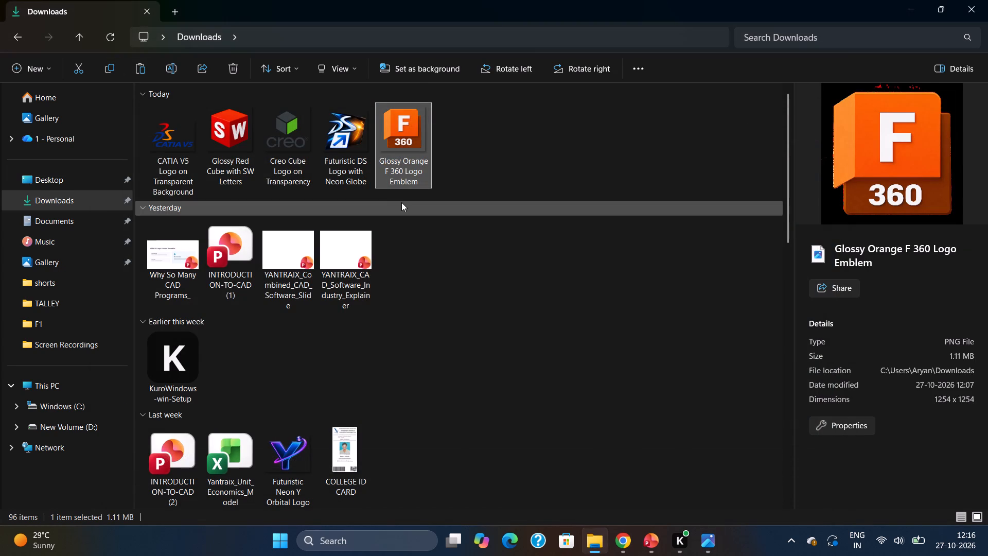
pyautogui.click(647, 536)
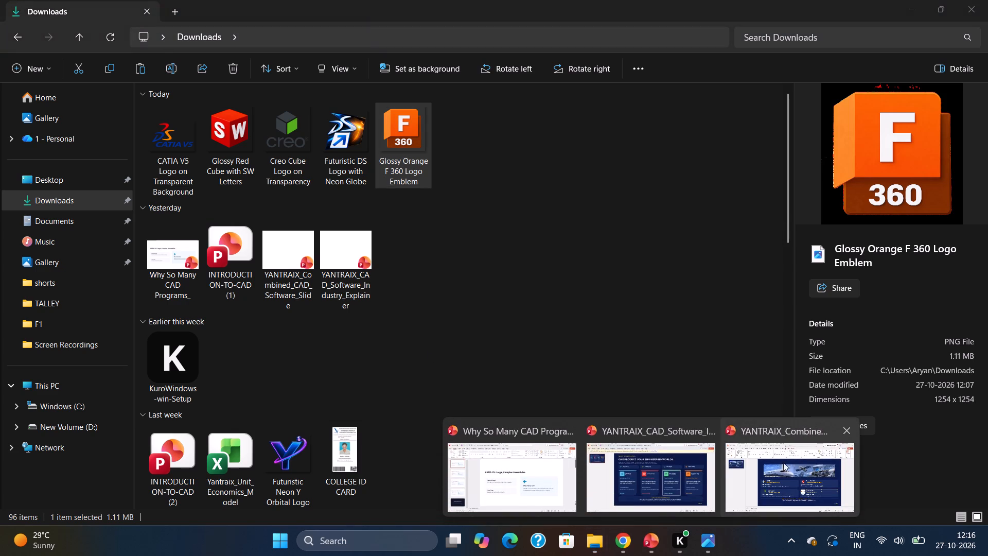
pyautogui.click(825, 468)
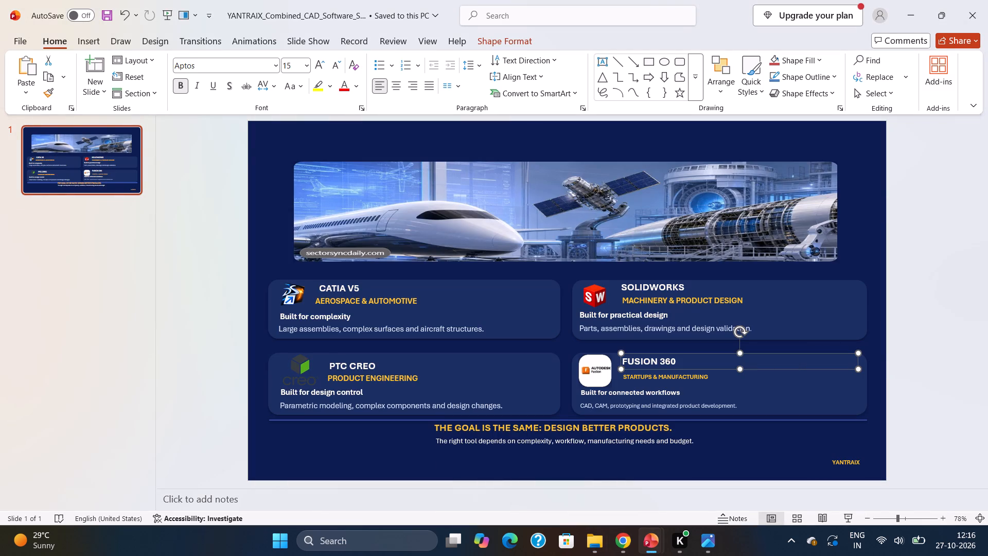
pyautogui.hotkey('ctrl', 'v')
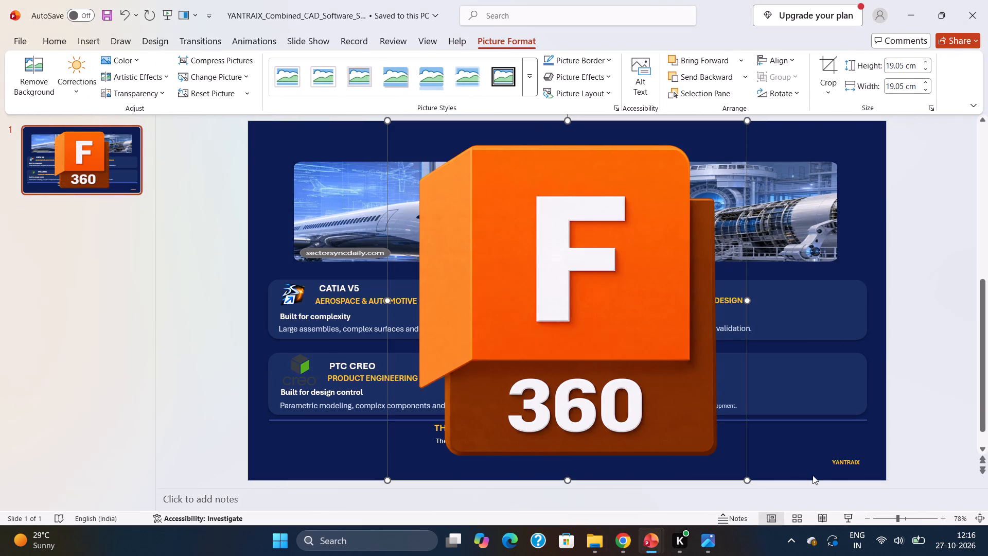
# Shrink the pasted F 360 logo to a small icon and park it at the right end of the CATIA V5 card.
pyautogui.moveTo(748, 484); pyautogui.dragTo(393, 205)
pyautogui.moveTo(442, 172); pyautogui.dragTo(625, 352)
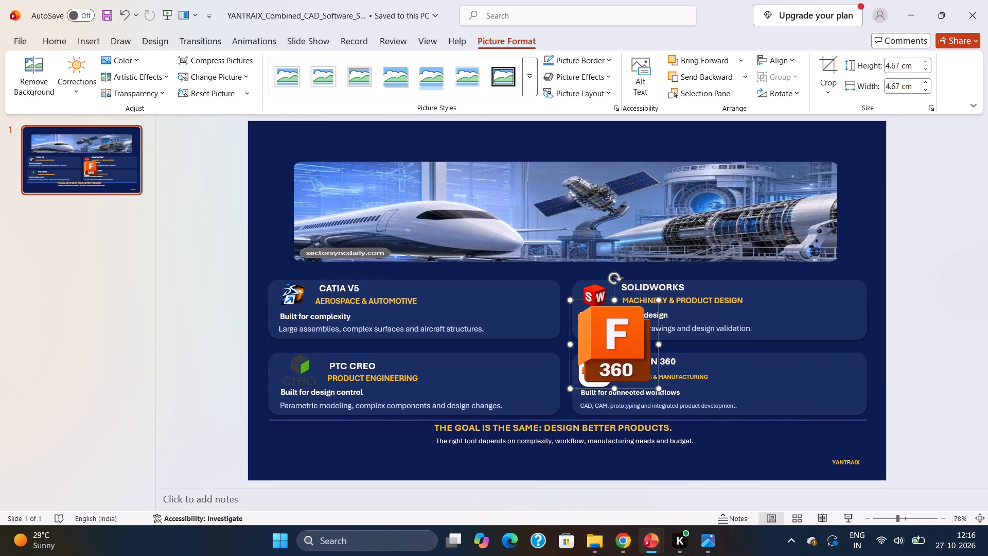
pyautogui.moveTo(657, 389); pyautogui.dragTo(614, 359)
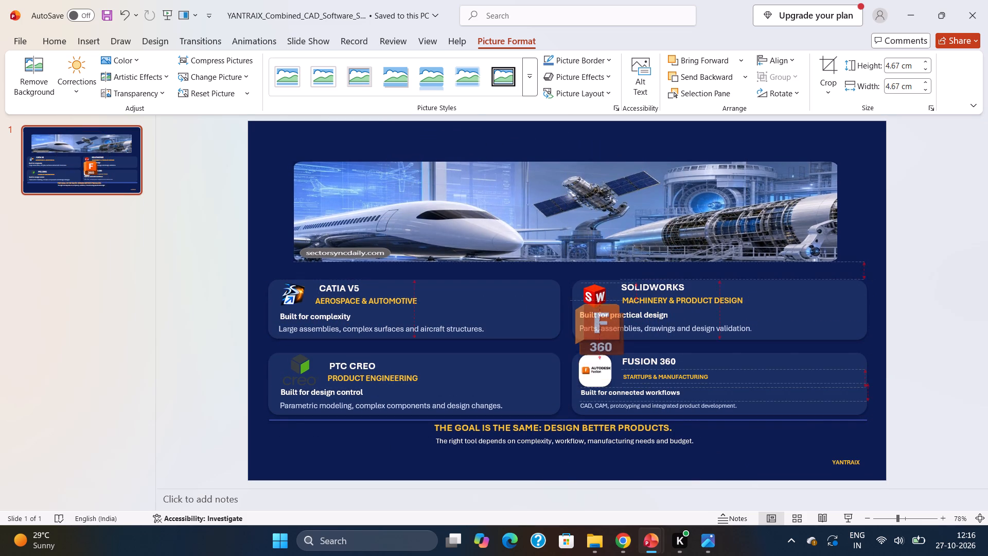
pyautogui.moveTo(614, 359); pyautogui.dragTo(617, 360)
pyautogui.moveTo(604, 333); pyautogui.dragTo(502, 310)
# Delete the old white-background Autodesk Fusion logo from the FUSION 360 card.
pyautogui.click(604, 369)
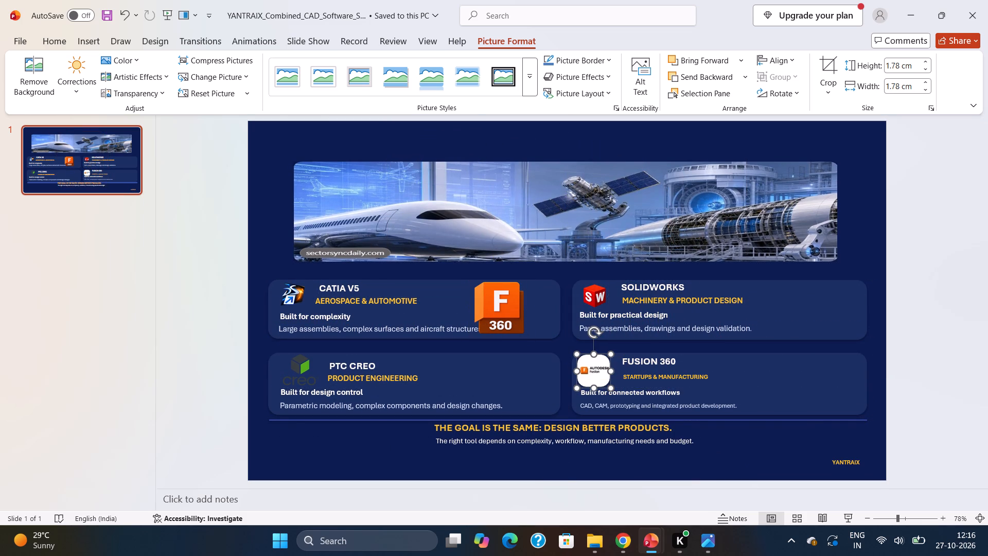
pyautogui.press('Delete')
pyautogui.click(657, 365)
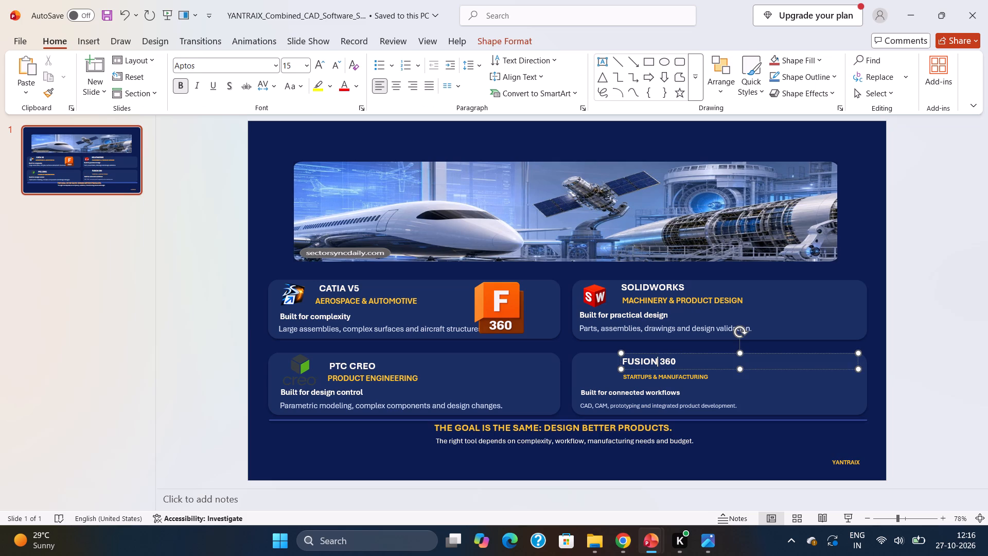
# Set the FUSION 360 card's description line to 12 pt, matching the PTC CREO description.
pyautogui.doubleClick(663, 404)
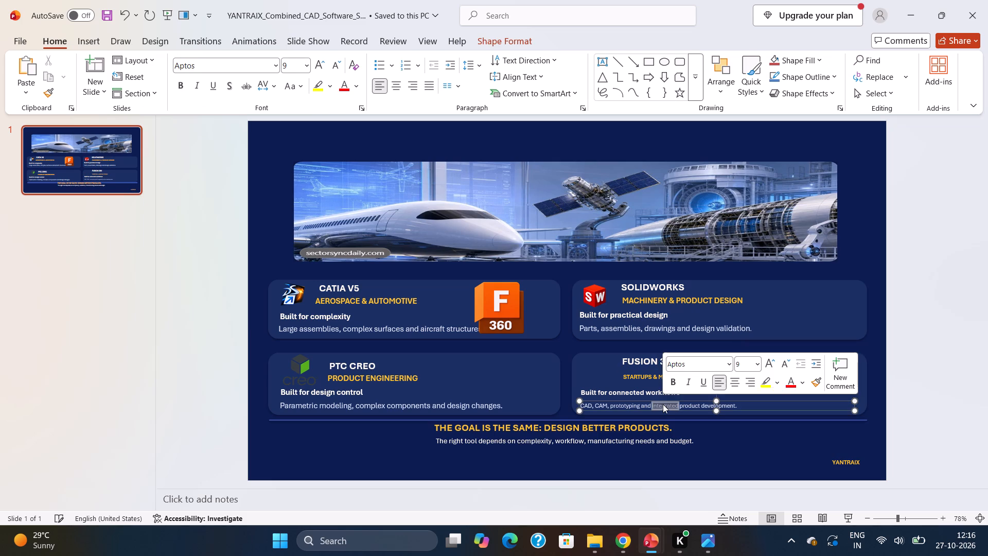
pyautogui.tripleClick(610, 405)
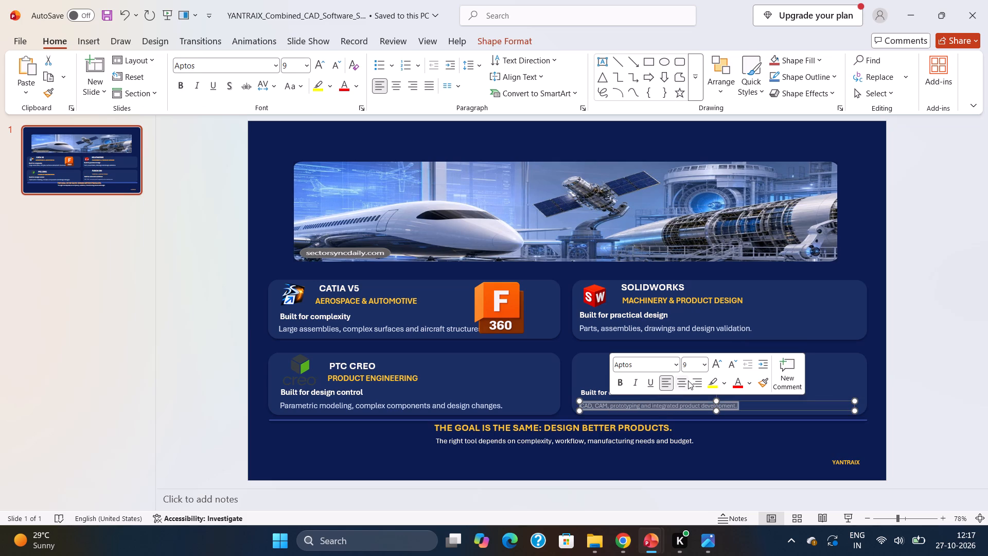
pyautogui.click(707, 364)
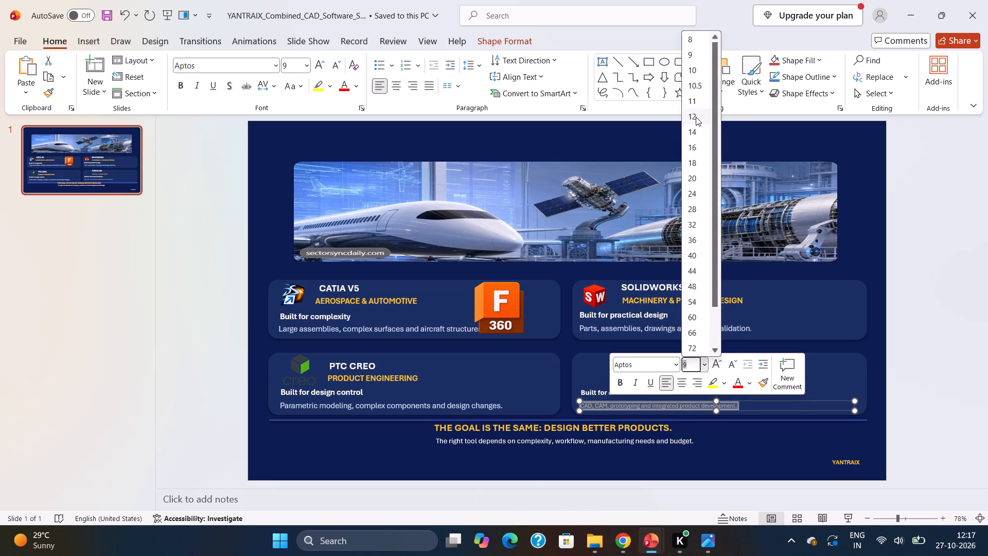
pyautogui.click(696, 117)
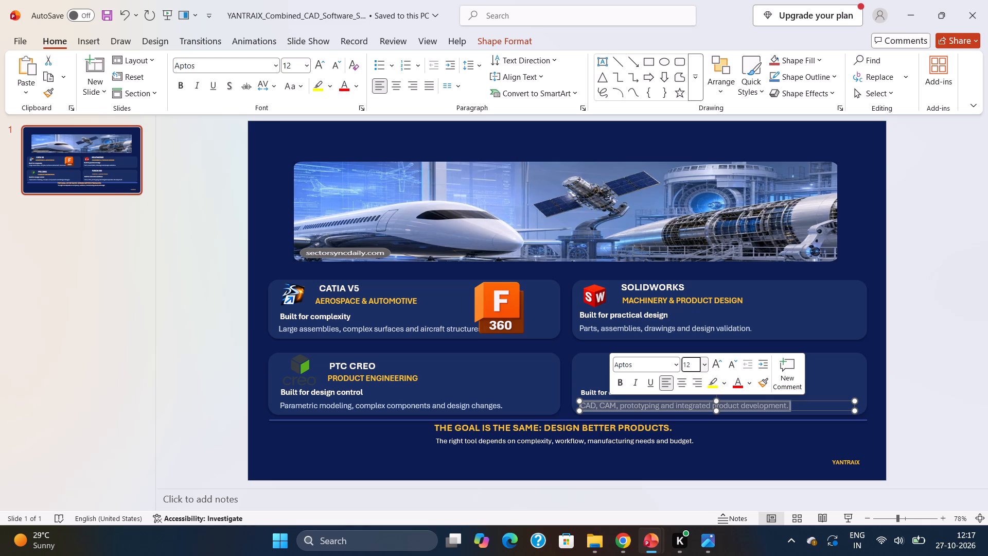
pyautogui.tripleClick(420, 406)
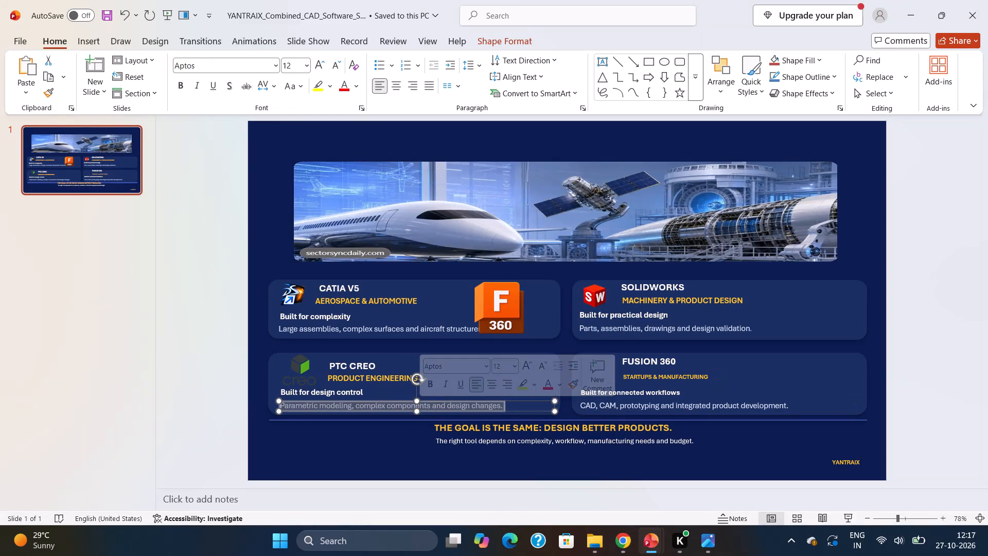
pyautogui.click(651, 409)
pyautogui.click(651, 409)
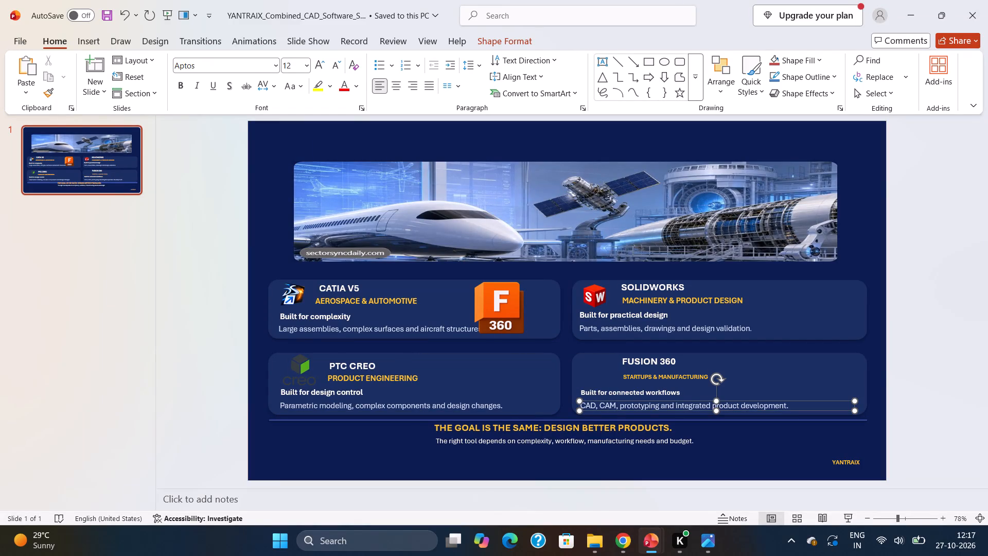
# Set the "Built for connected workflows" line in the FUSION 360 card to 12 pt.
pyautogui.doubleClick(637, 393)
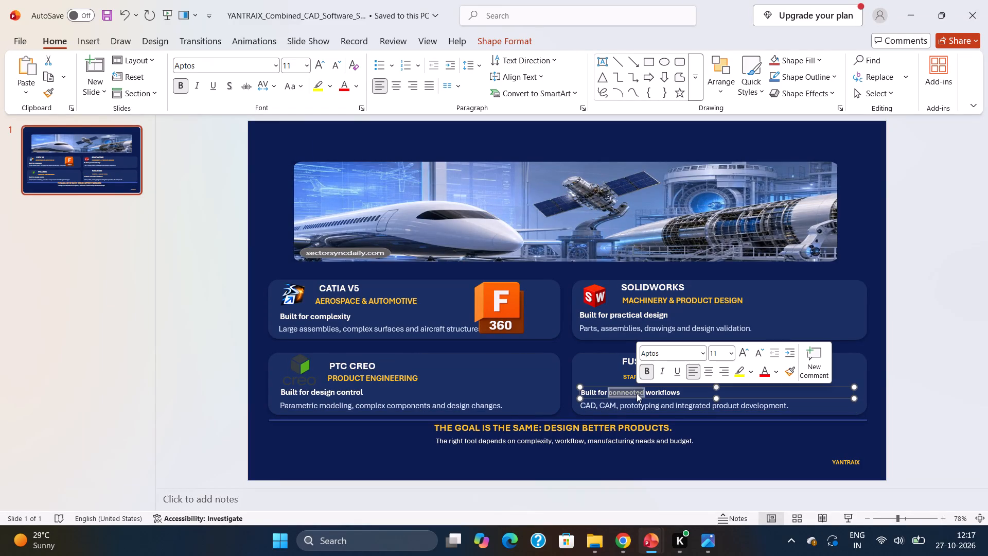
pyautogui.tripleClick(637, 393)
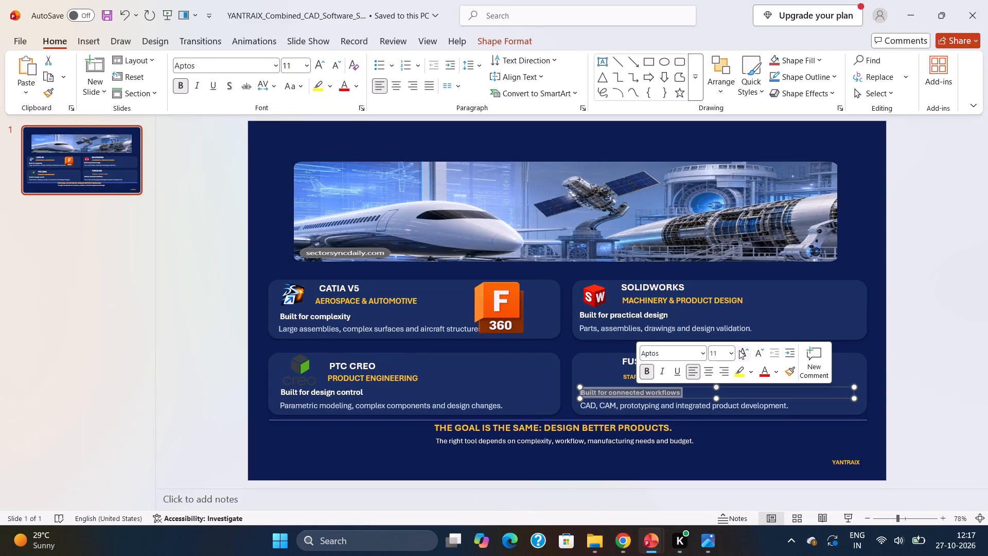
pyautogui.click(733, 350)
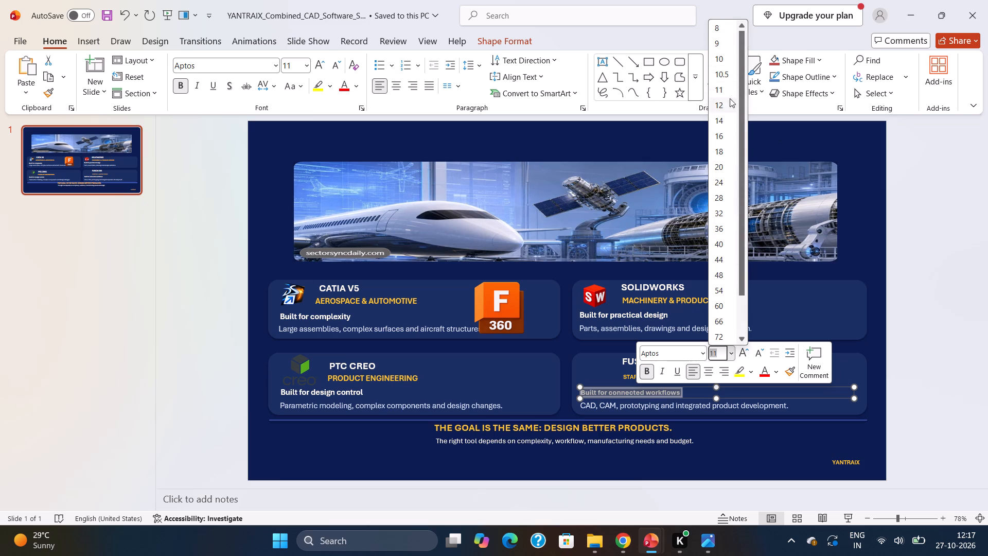
pyautogui.click(729, 105)
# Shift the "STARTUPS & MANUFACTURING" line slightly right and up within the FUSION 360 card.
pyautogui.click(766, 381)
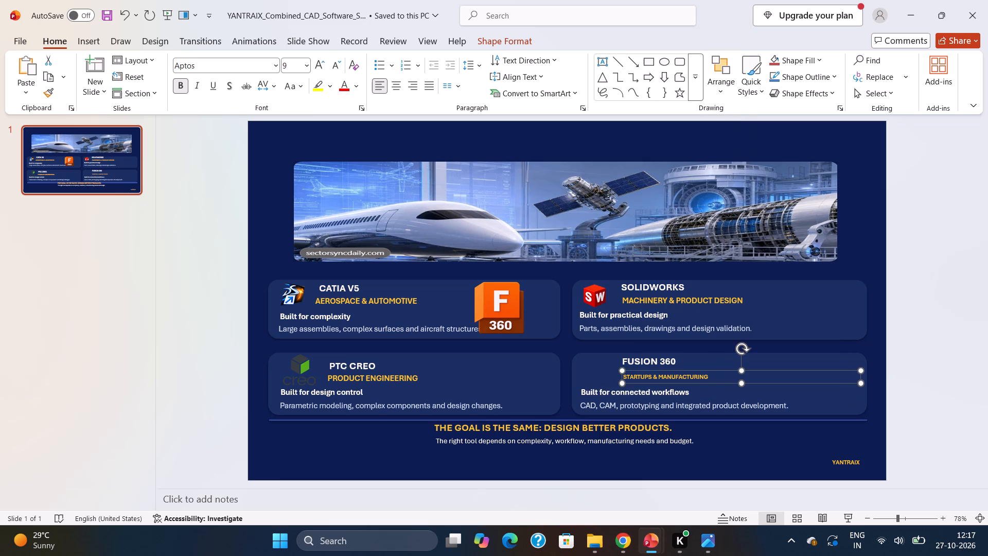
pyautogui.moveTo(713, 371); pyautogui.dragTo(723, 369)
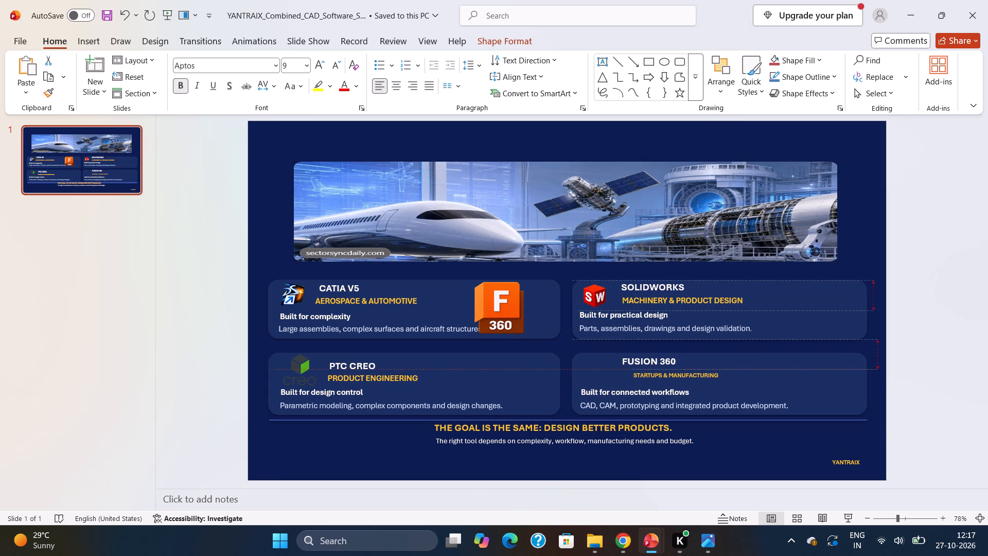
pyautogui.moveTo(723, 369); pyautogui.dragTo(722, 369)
# Move the F 360 logo from the CATIA V5 card to the start of the FUSION 360 card and shrink it.
pyautogui.click(478, 294)
pyautogui.moveTo(501, 300); pyautogui.dragTo(593, 349)
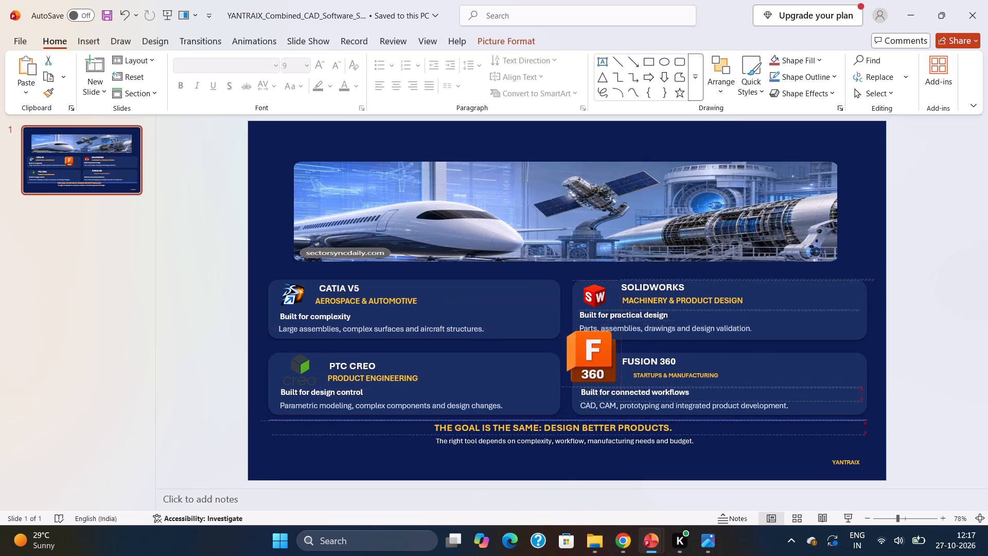
pyautogui.moveTo(593, 349); pyautogui.dragTo(598, 357)
pyautogui.moveTo(628, 396); pyautogui.dragTo(609, 374)
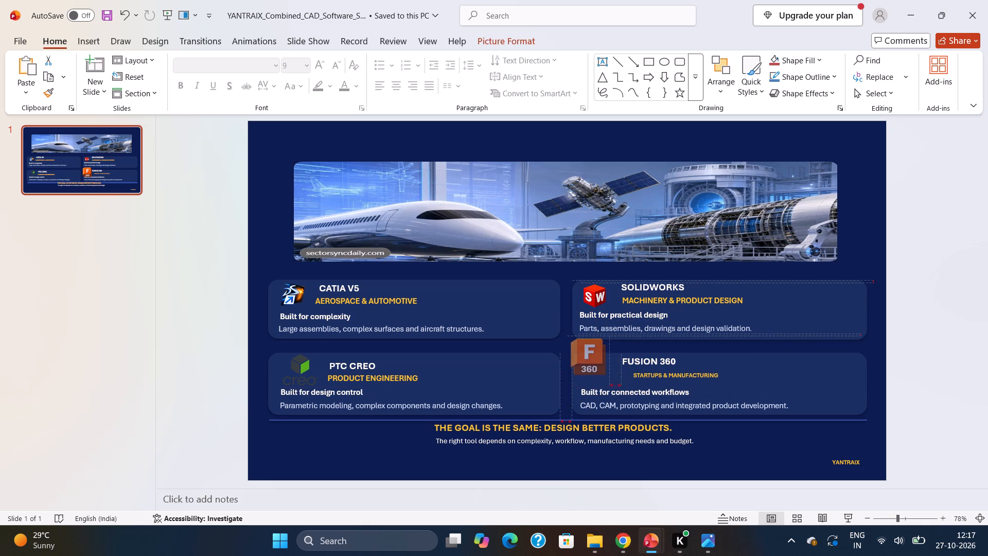
pyautogui.moveTo(609, 374); pyautogui.dragTo(595, 359)
# Match the F 360 logo's size to the SOLIDWORKS logo by overlaying it, and place it beside the FUSION 360 title.
pyautogui.moveTo(581, 342); pyautogui.dragTo(598, 290)
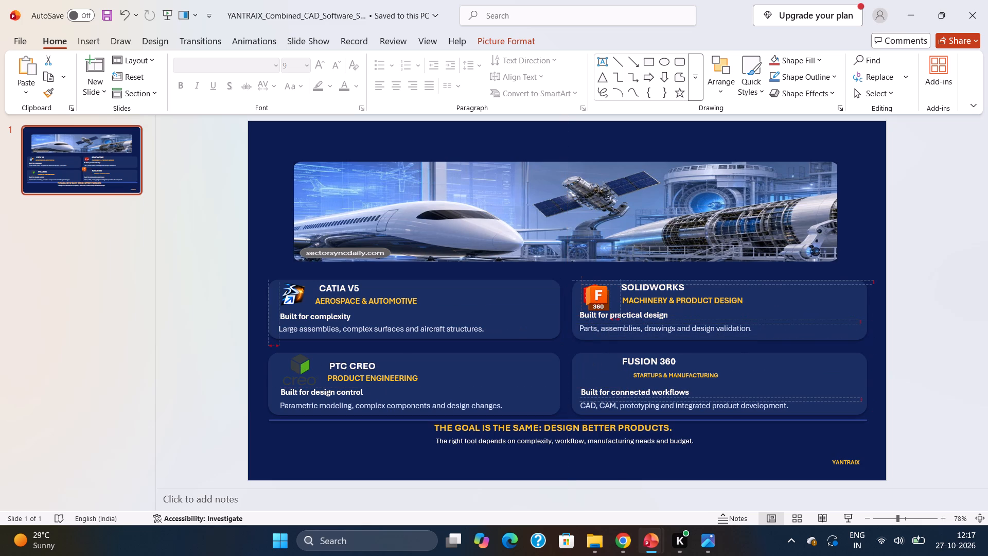
pyautogui.moveTo(598, 290); pyautogui.dragTo(594, 287)
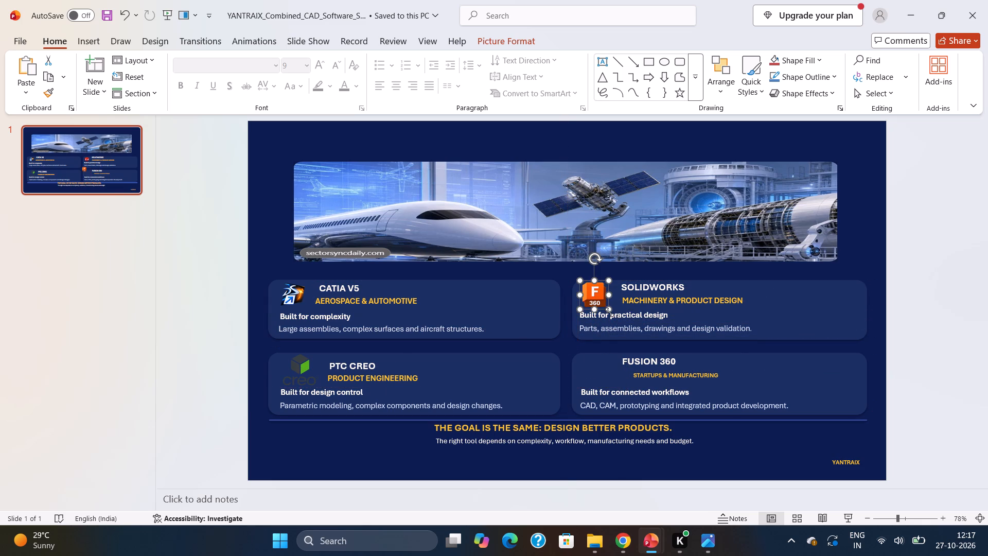
pyautogui.moveTo(610, 311); pyautogui.dragTo(607, 306)
pyautogui.moveTo(602, 300); pyautogui.dragTo(605, 300)
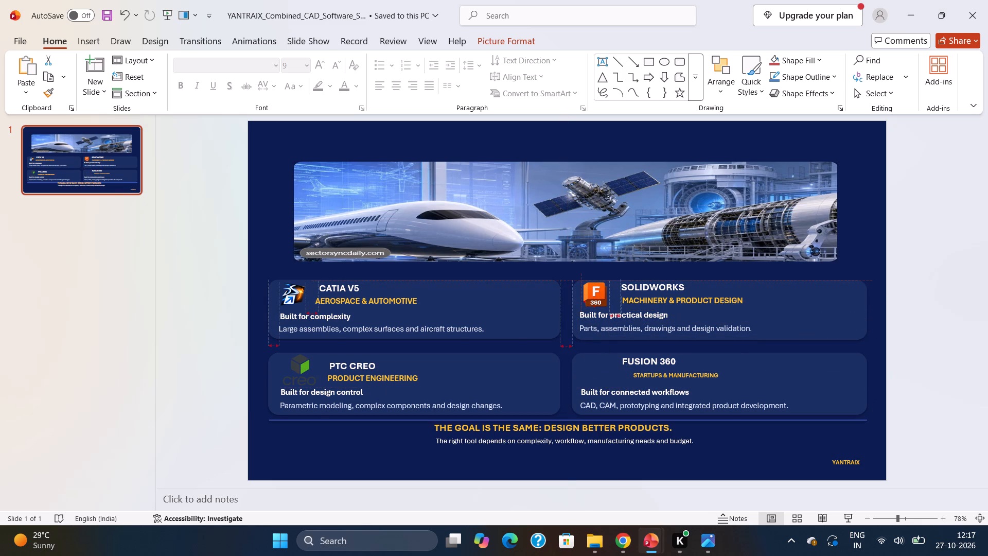
pyautogui.moveTo(605, 300); pyautogui.dragTo(606, 374)
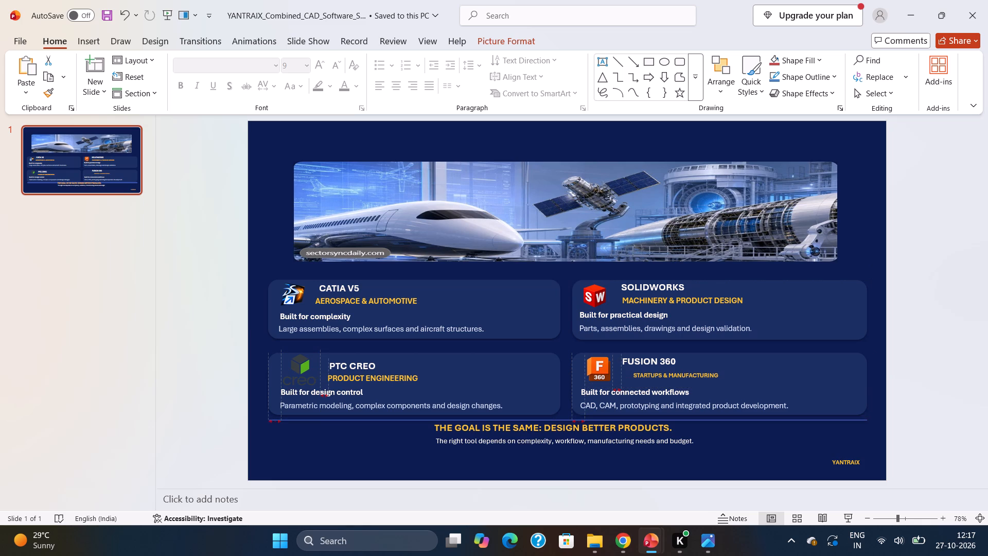
pyautogui.moveTo(606, 374); pyautogui.dragTo(606, 375)
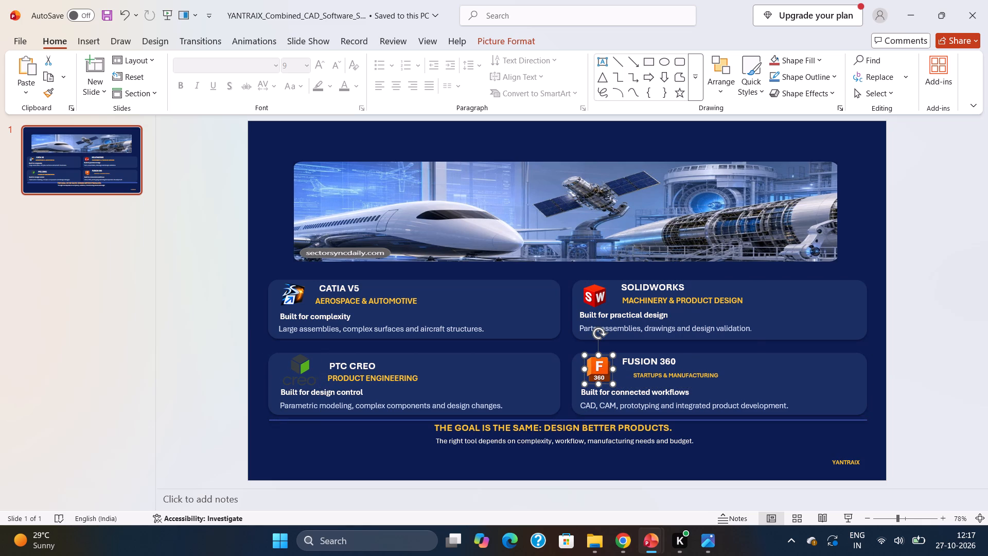
# Set the "STARTUPS & MANUFACTURING" line in the FUSION 360 card to 12 pt.
pyautogui.doubleClick(656, 376)
pyautogui.tripleClick(664, 375)
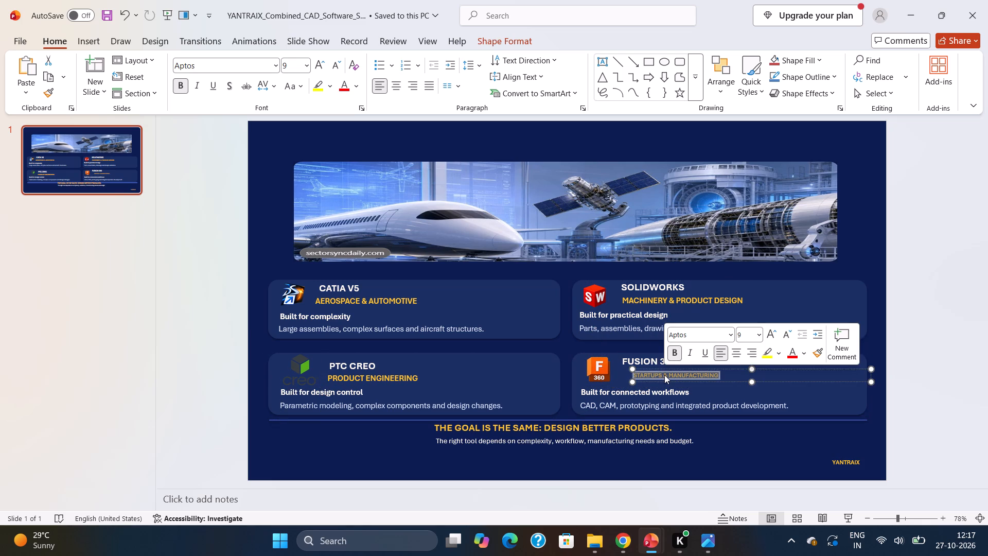
pyautogui.click(758, 334)
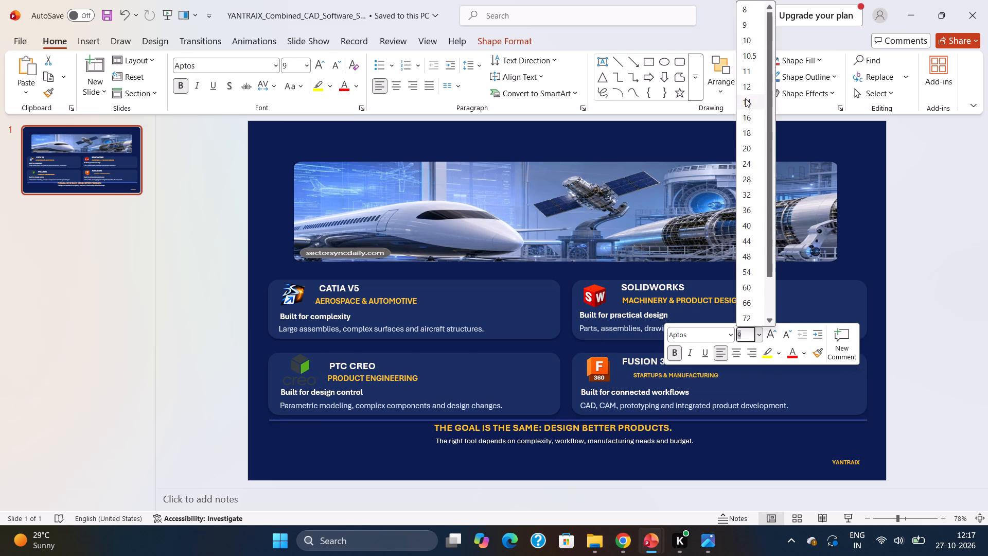
pyautogui.click(745, 91)
pyautogui.click(713, 371)
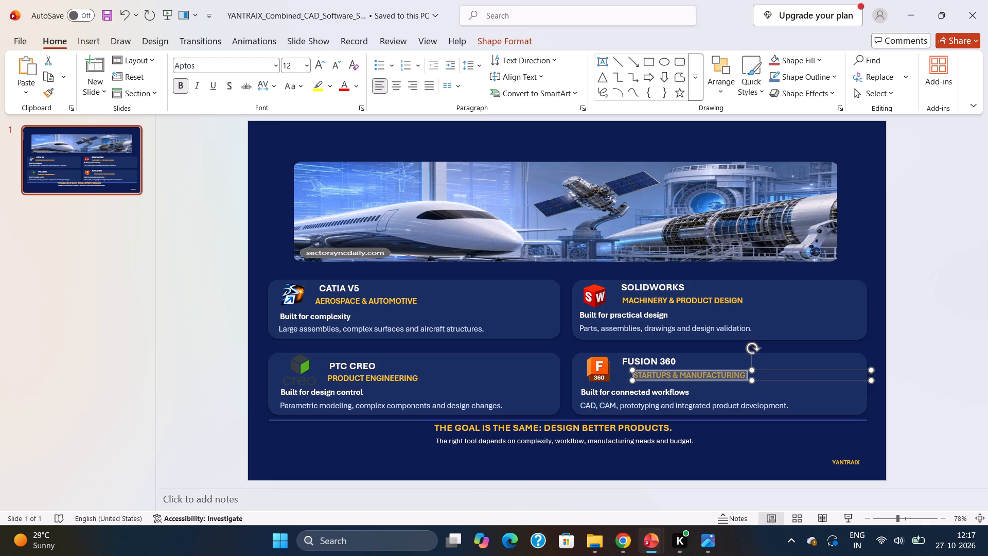
# Nudge the FUSION 360 title down slightly and left-align the "STARTUPS & MANUFACTURING" line beneath it.
pyautogui.doubleClick(664, 359)
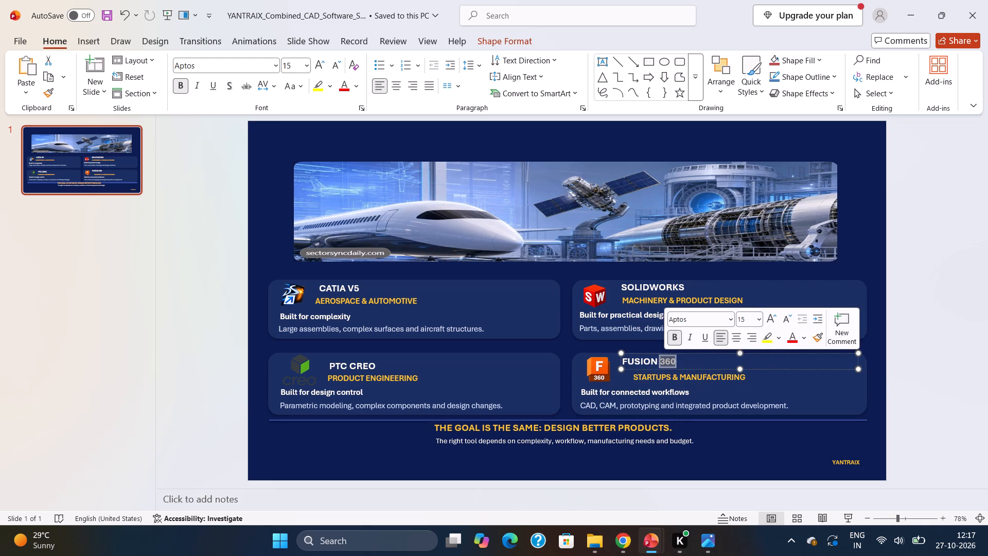
pyautogui.click(687, 353)
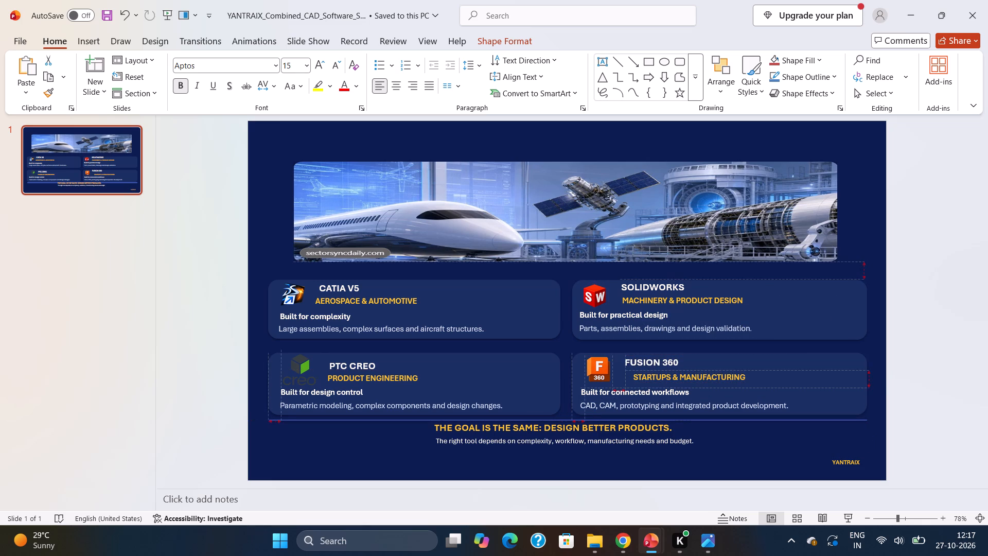
pyautogui.click(712, 376)
pyautogui.moveTo(709, 373); pyautogui.dragTo(703, 373)
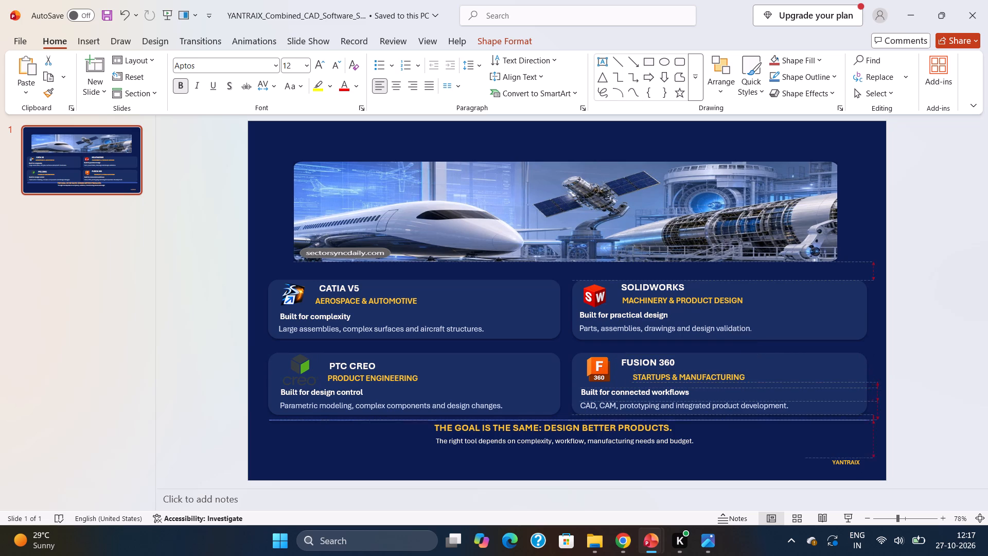
pyautogui.moveTo(703, 373); pyautogui.dragTo(697, 372)
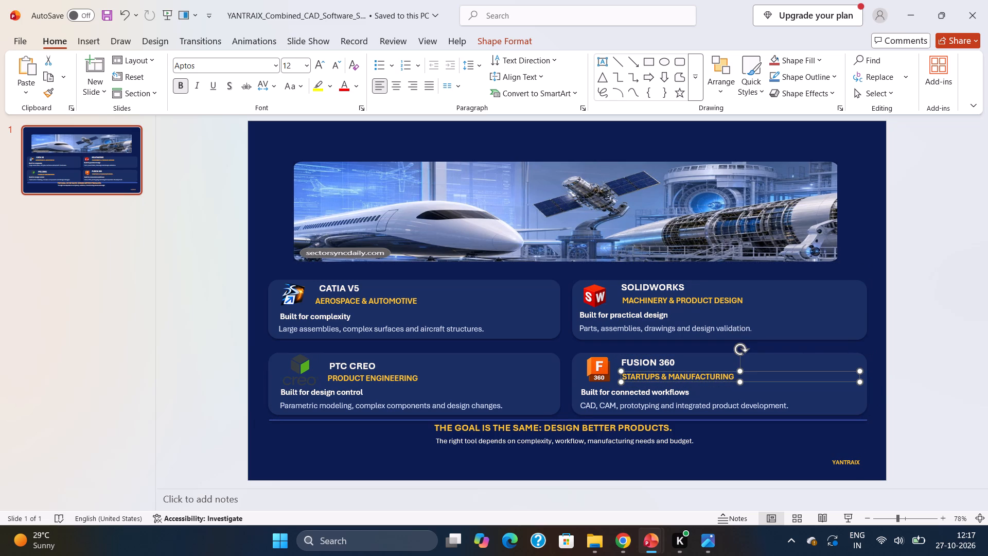
pyautogui.click(786, 457)
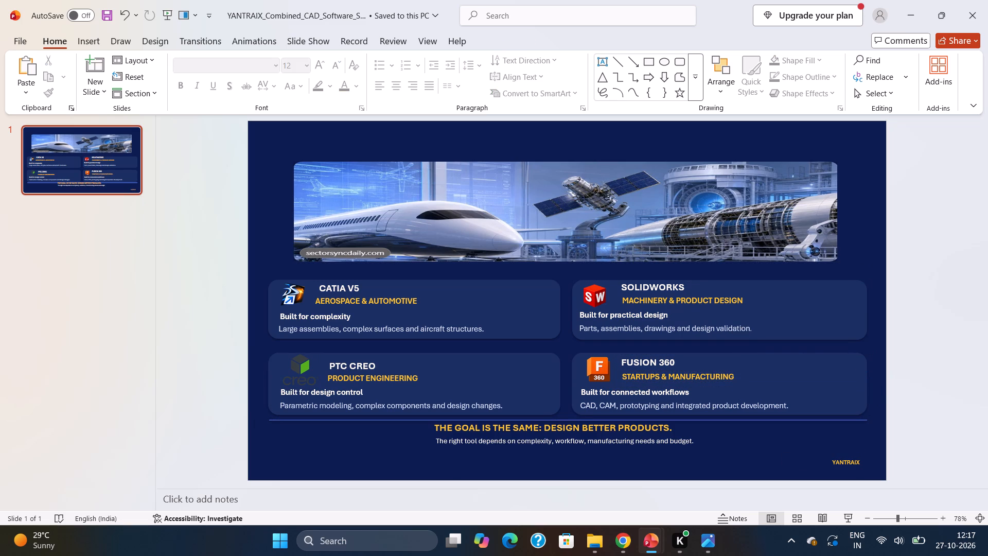
# Stretch the banner image left to line up with the CATIA V5 card's text and down to just above the cards.
pyautogui.click(514, 234)
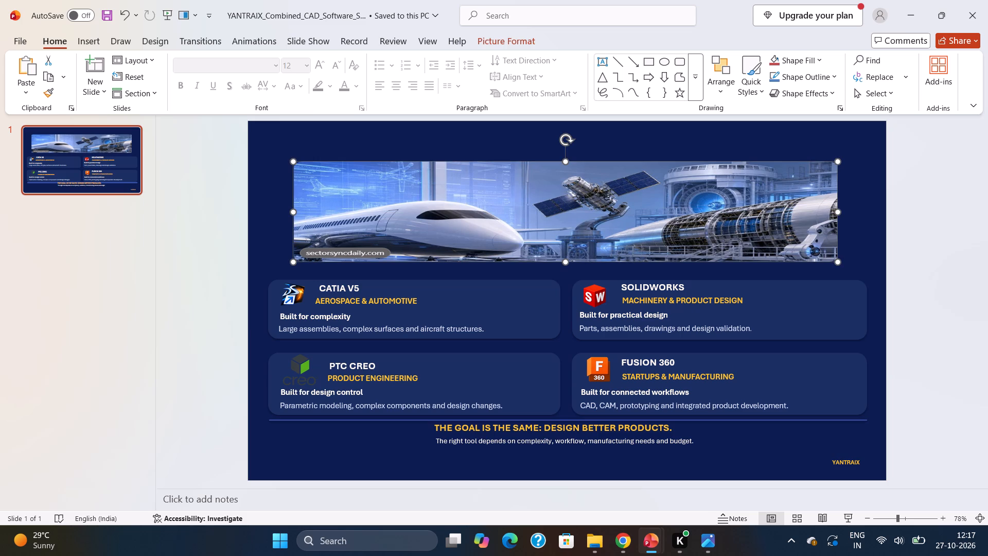
pyautogui.moveTo(291, 213); pyautogui.dragTo(275, 211)
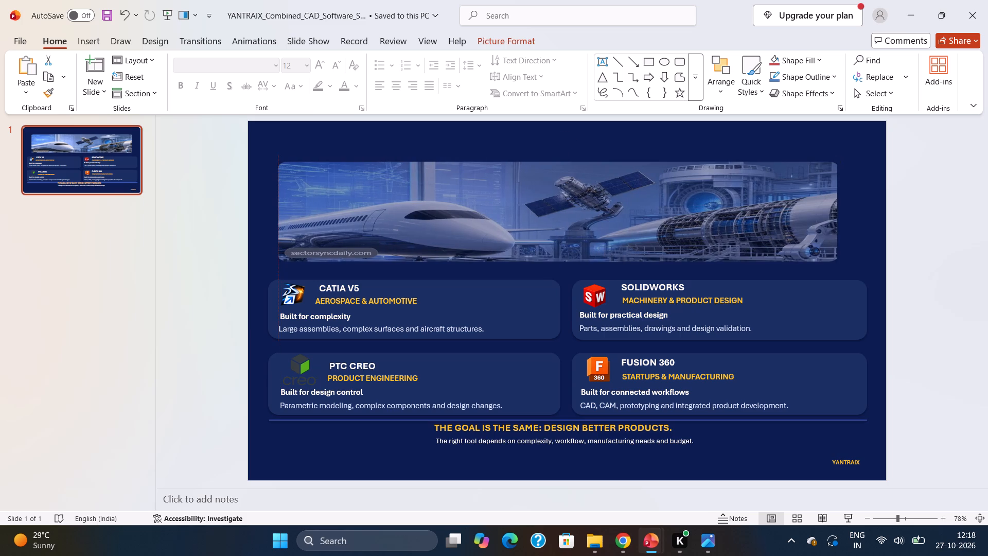
pyautogui.moveTo(275, 211); pyautogui.dragTo(277, 211)
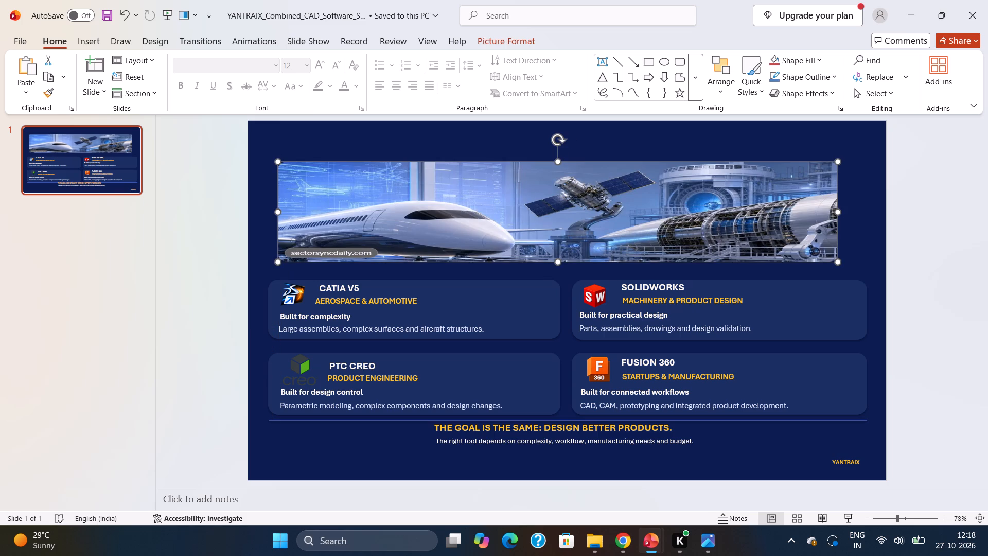
pyautogui.click(769, 230)
pyautogui.click(769, 230)
pyautogui.moveTo(556, 265); pyautogui.dragTo(557, 270)
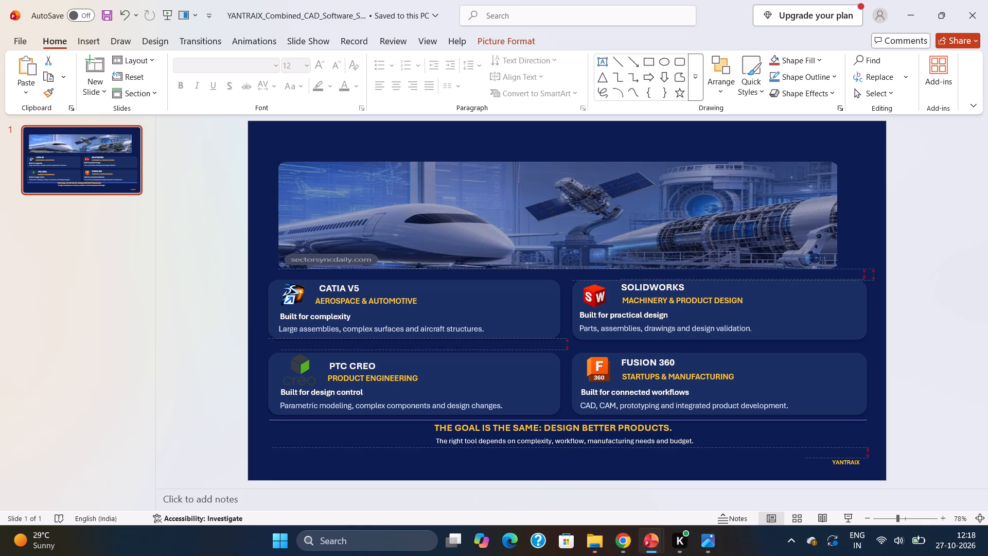
pyautogui.moveTo(557, 270); pyautogui.dragTo(559, 270)
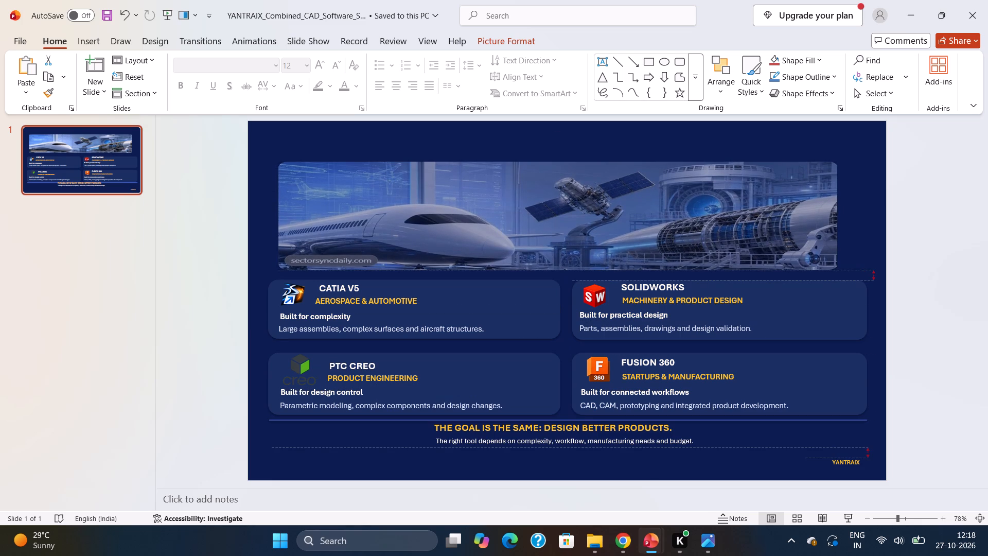
pyautogui.moveTo(559, 270); pyautogui.dragTo(561, 273)
pyautogui.click(961, 281)
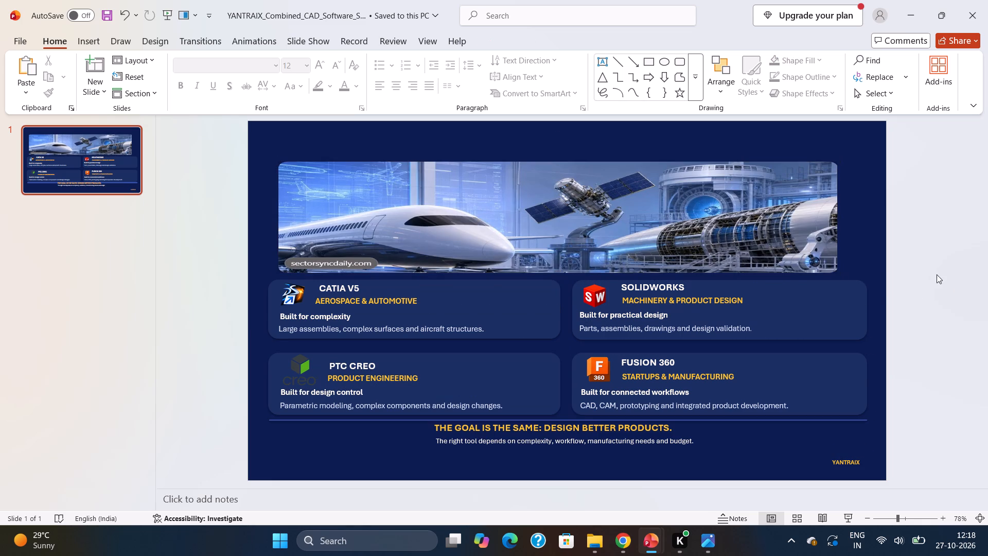
pyautogui.click(657, 216)
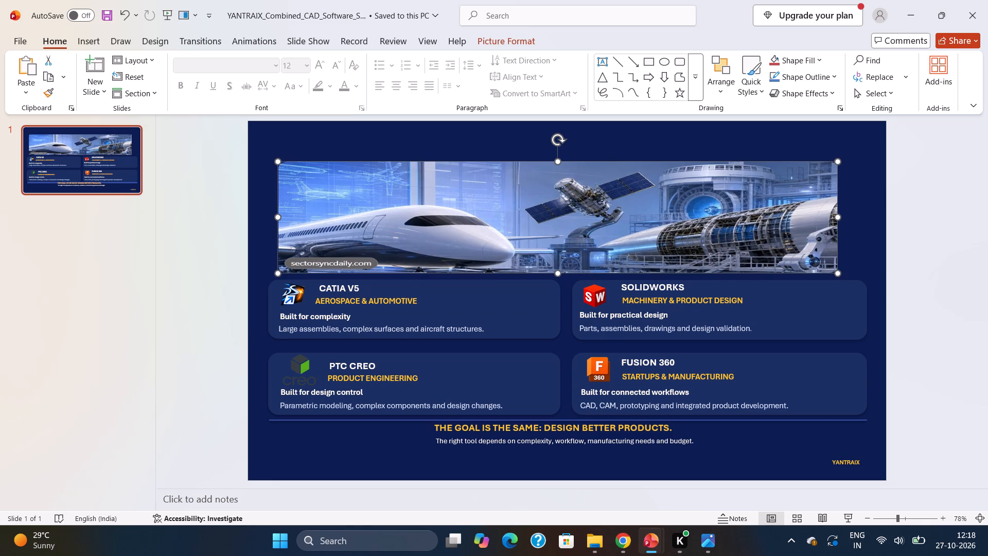
# Delete the small YANTRAIX text box near the slide's lower corner.
pyautogui.click(844, 464)
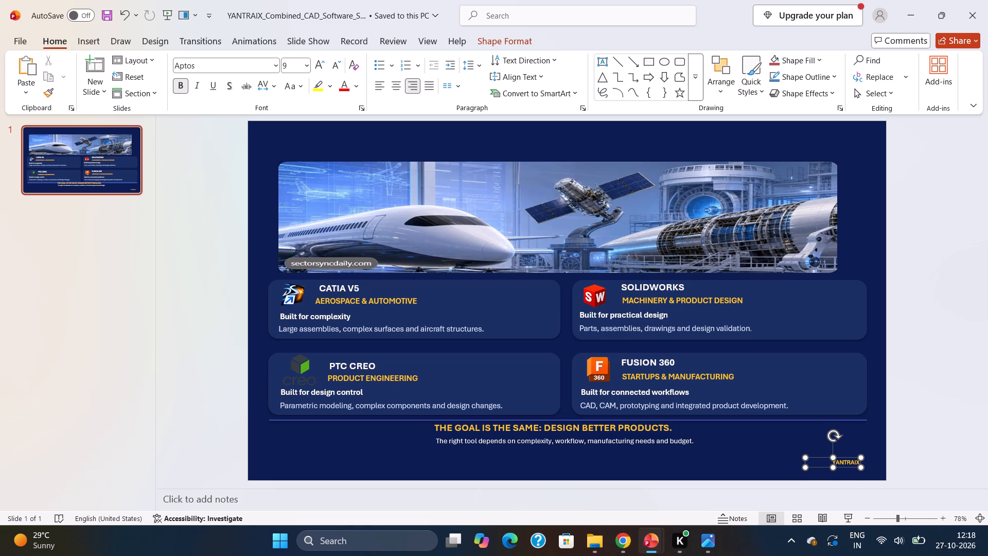
pyautogui.press('Delete')
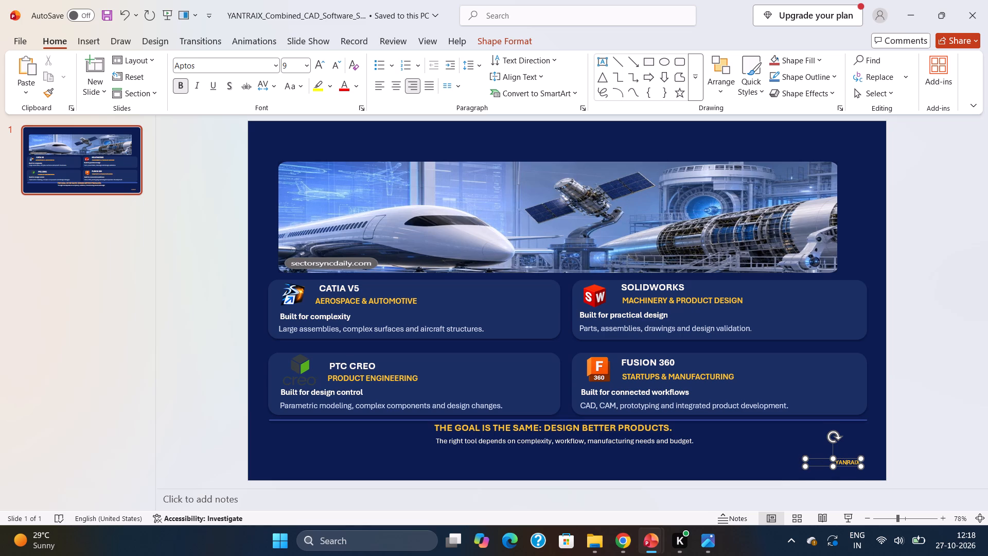
pyautogui.click(820, 457)
pyautogui.press('Delete')
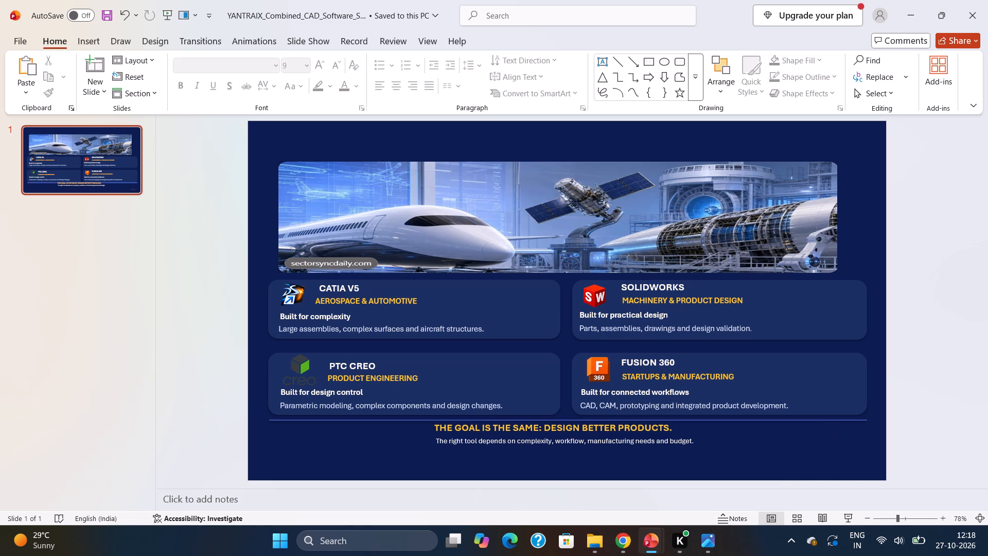
# Move the "The right tool depends on complexity…" line down slightly and set its text to 20 pt.
pyautogui.click(606, 443)
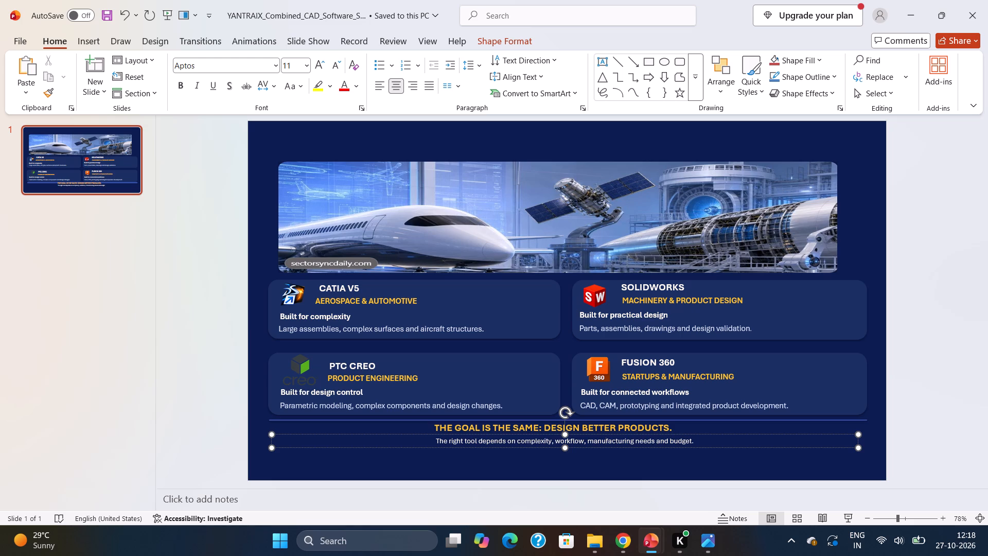
pyautogui.moveTo(412, 436); pyautogui.dragTo(411, 443)
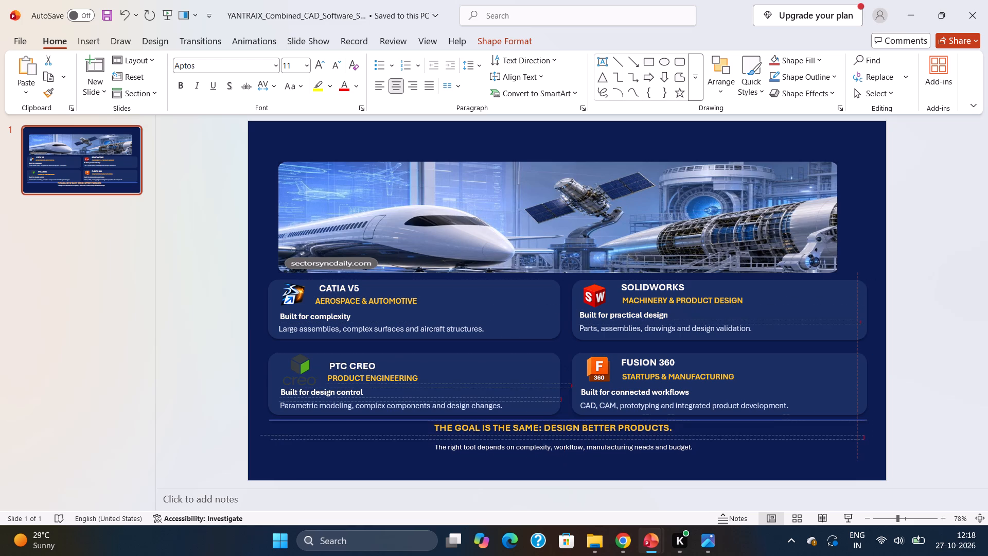
pyautogui.moveTo(411, 443); pyautogui.dragTo(413, 447)
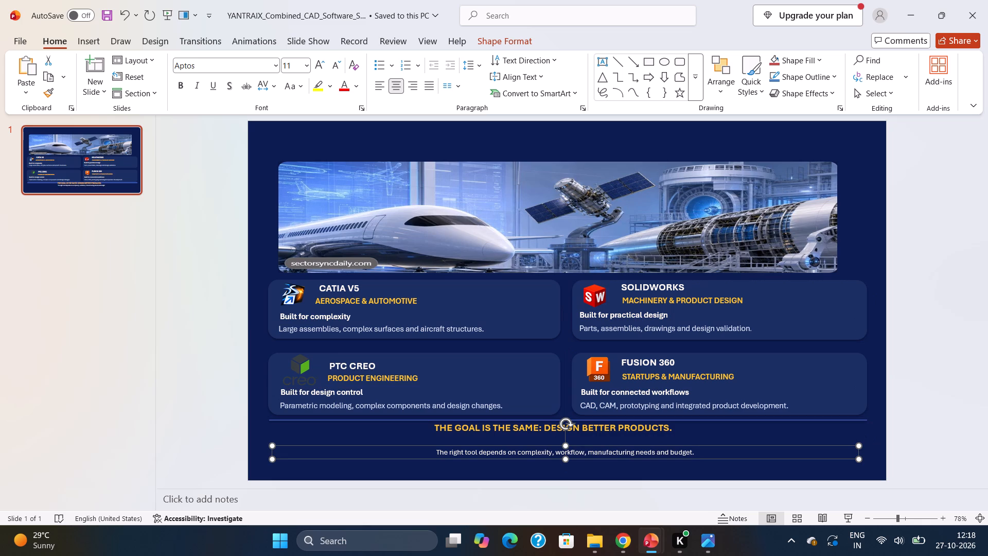
pyautogui.tripleClick(437, 454)
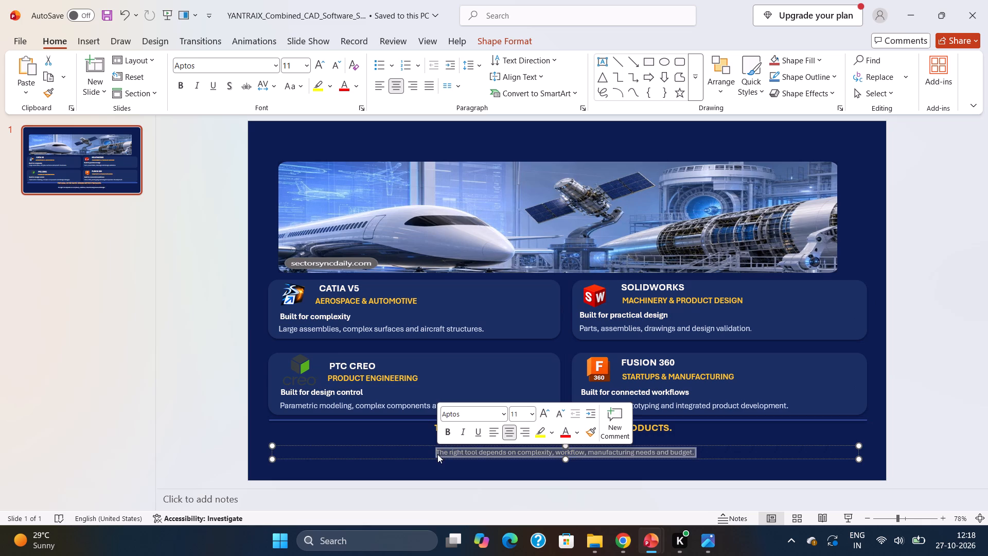
pyautogui.click(534, 414)
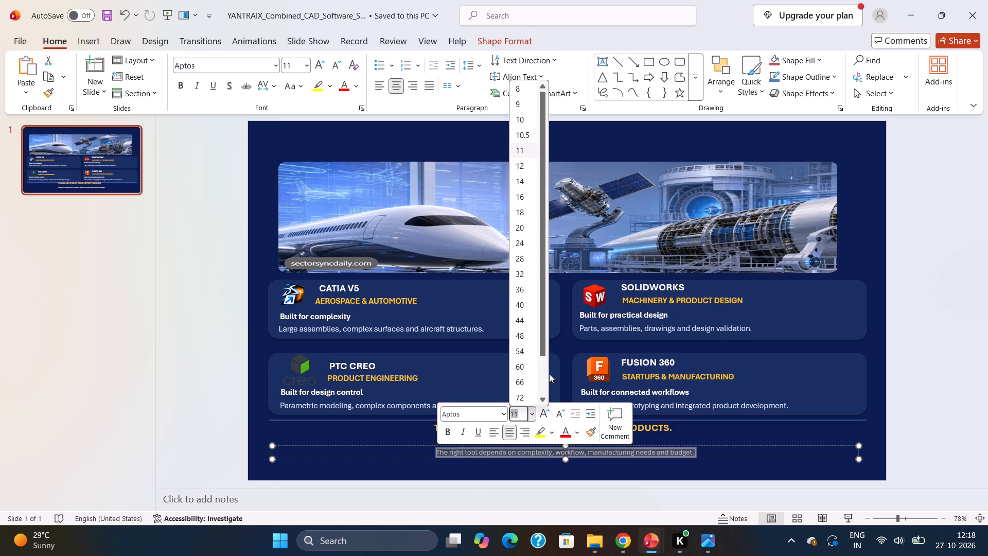
pyautogui.click(522, 229)
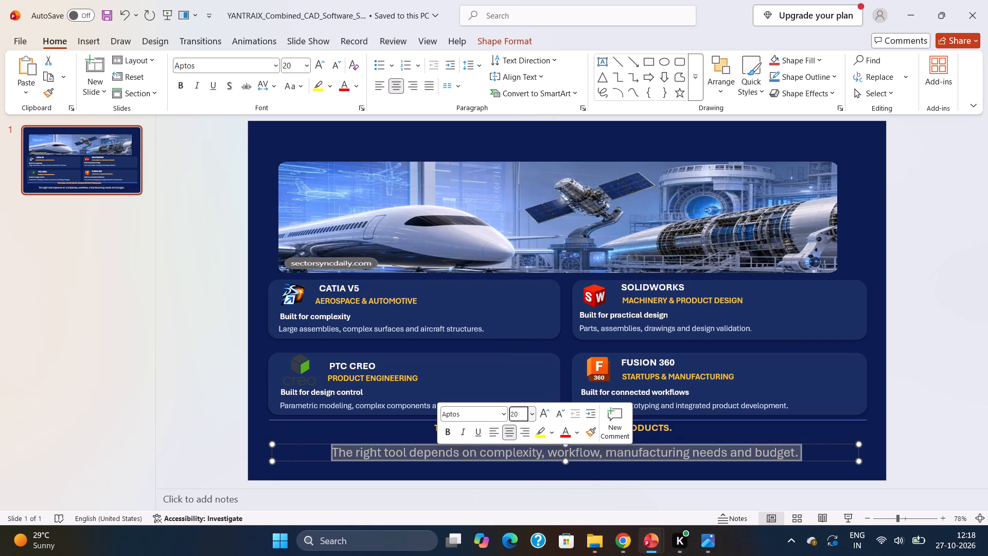
# Set the "THE GOAL IS THE SAME: DESIGN BETTER PRODUCTS." line to 16 pt and shift it slightly down and left.
pyautogui.click(676, 432)
pyautogui.tripleClick(594, 430)
pyautogui.click(594, 430)
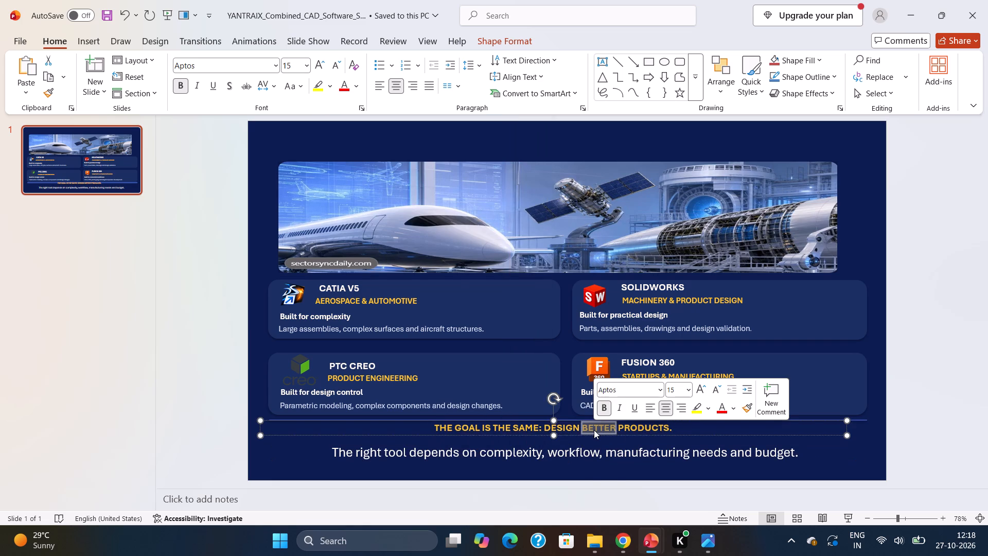
pyautogui.doubleClick(594, 430)
pyautogui.tripleClick(594, 430)
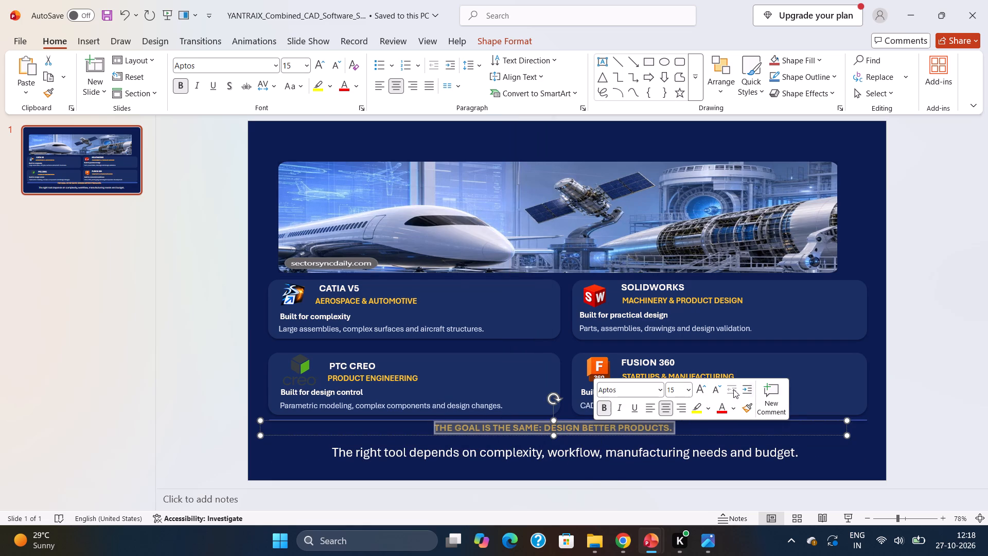
pyautogui.click(690, 392)
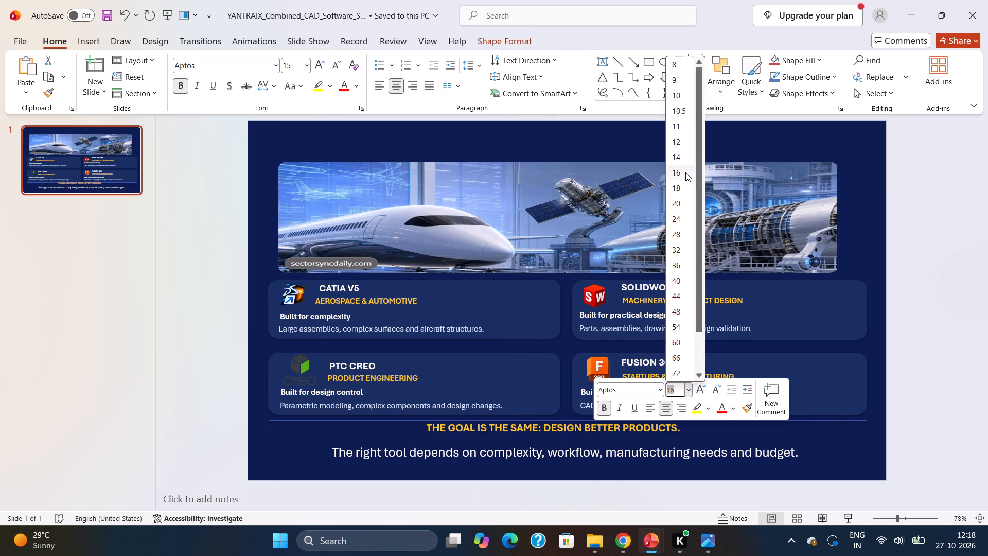
pyautogui.click(685, 172)
pyautogui.moveTo(405, 436); pyautogui.dragTo(370, 442)
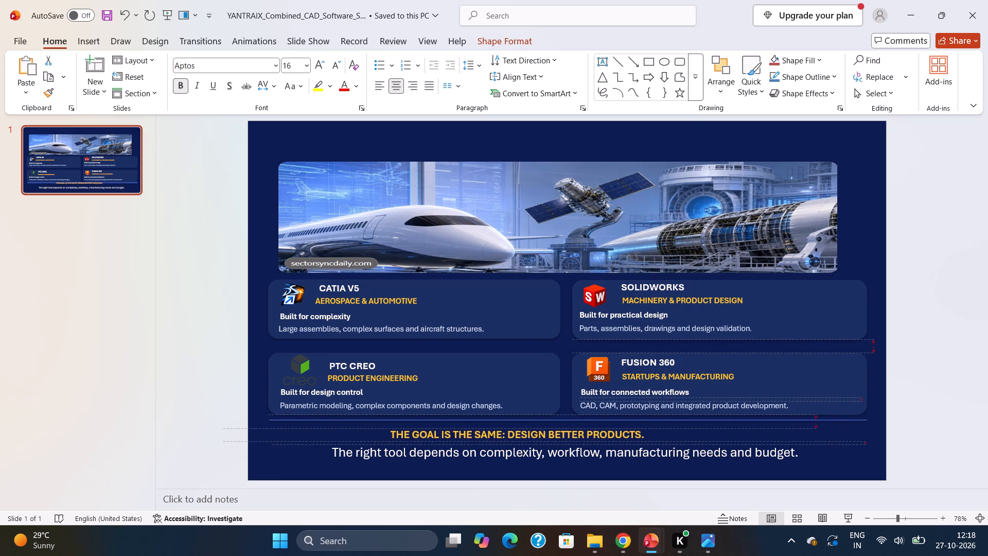
pyautogui.moveTo(370, 442); pyautogui.dragTo(393, 442)
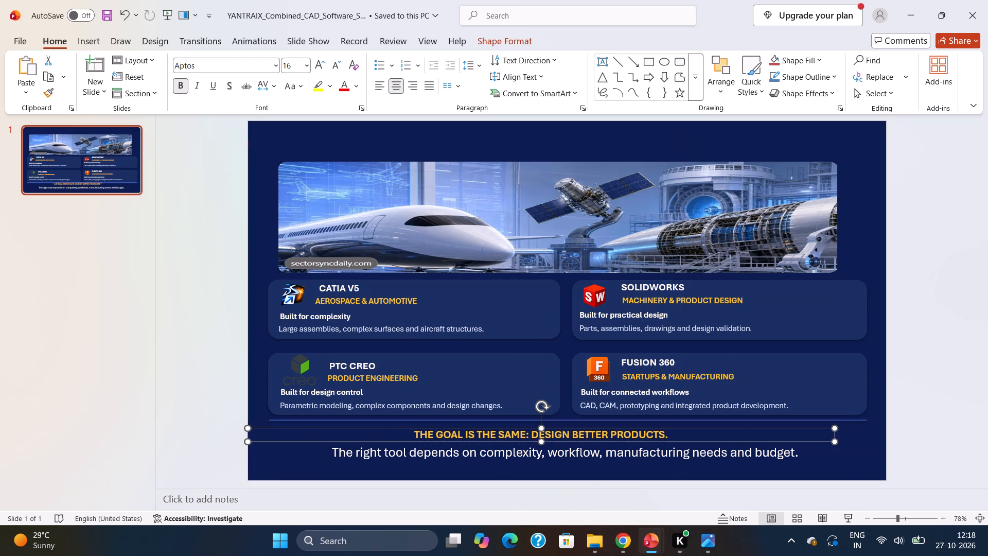
pyautogui.click(937, 374)
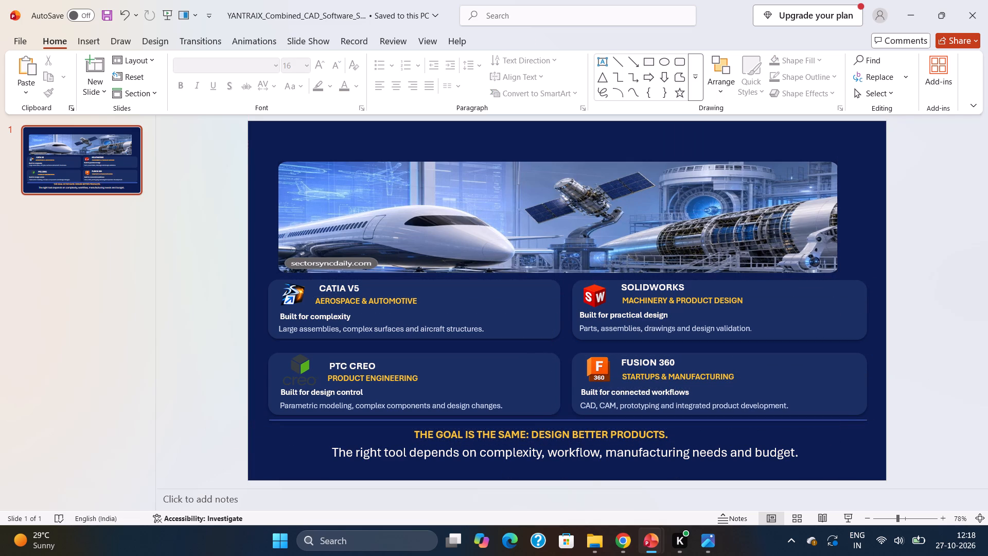
# Move the thin divider line down to sit midway between the lower cards and the goal line.
pyautogui.click(515, 419)
pyautogui.moveTo(546, 418); pyautogui.dragTo(546, 420)
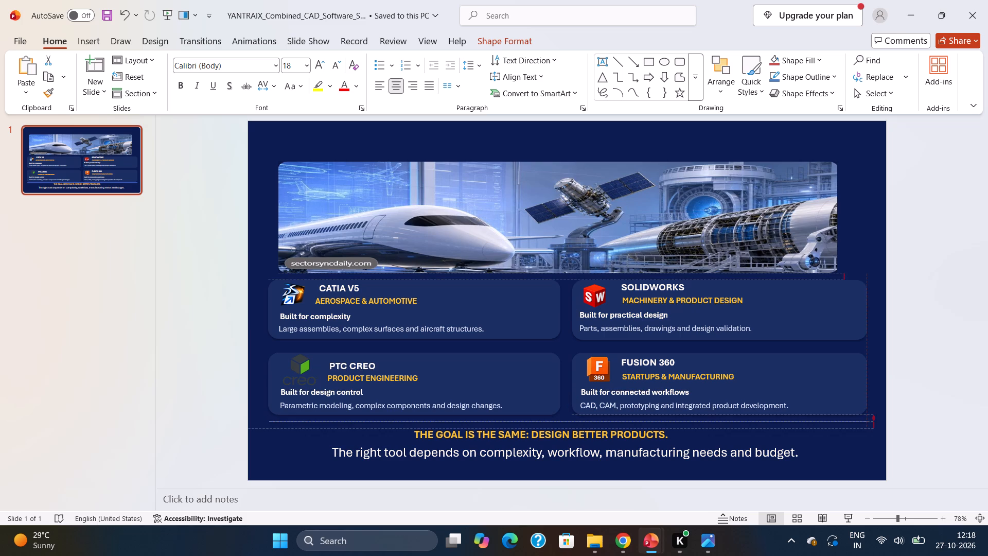
pyautogui.moveTo(546, 420); pyautogui.dragTo(546, 423)
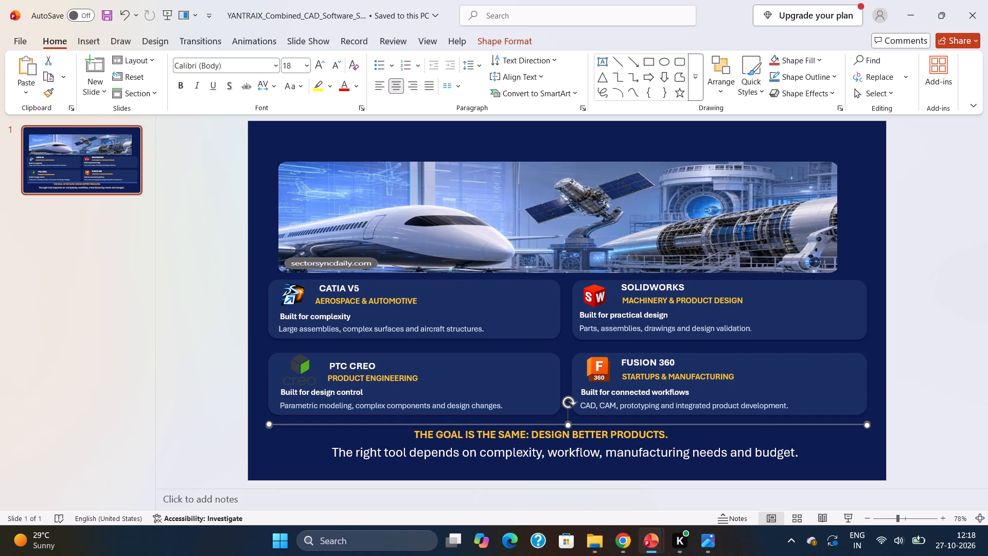
pyautogui.click(968, 321)
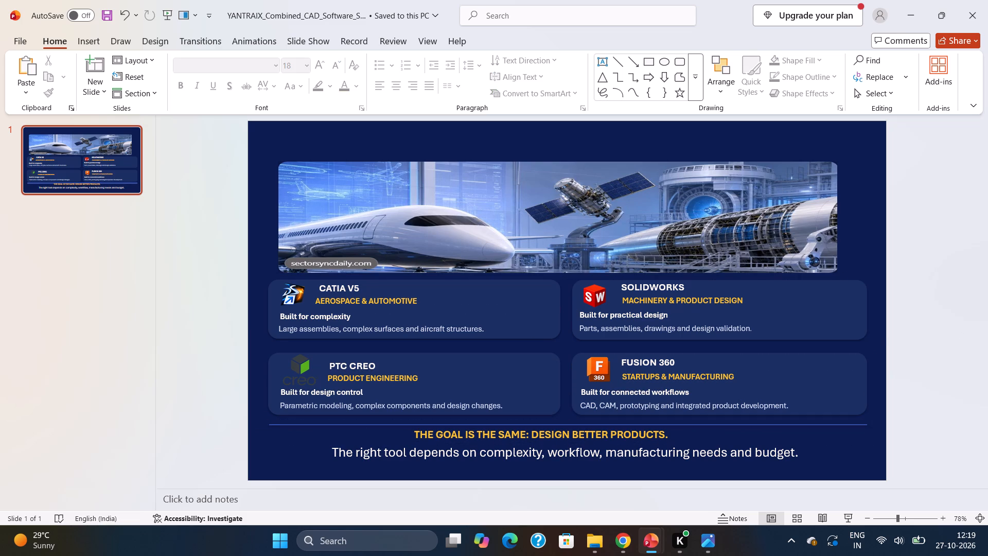
# Draw a rounded rectangle over the sectorsyncdaily.com watermark on the banner image and enlarge it to cover the whole label.
pyautogui.click(86, 44)
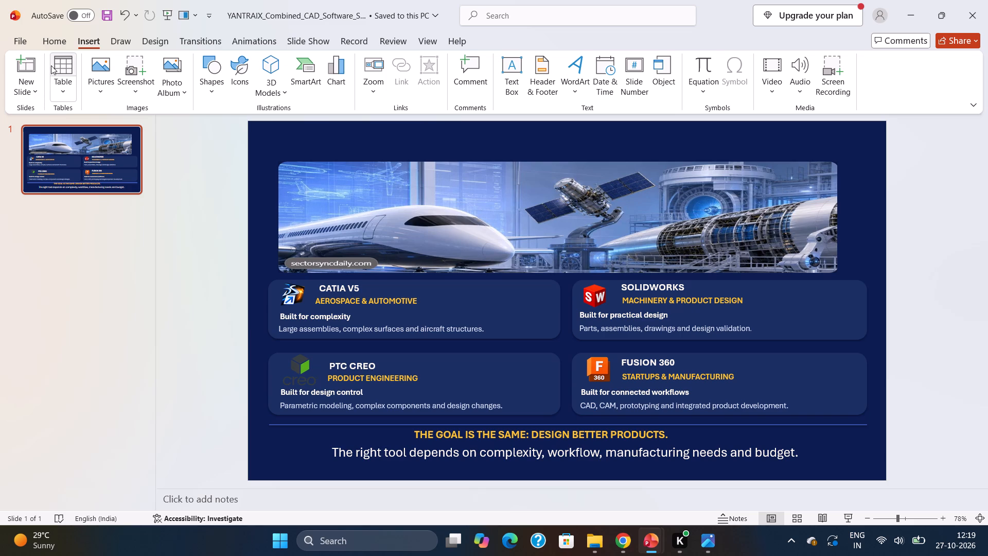
pyautogui.click(200, 90)
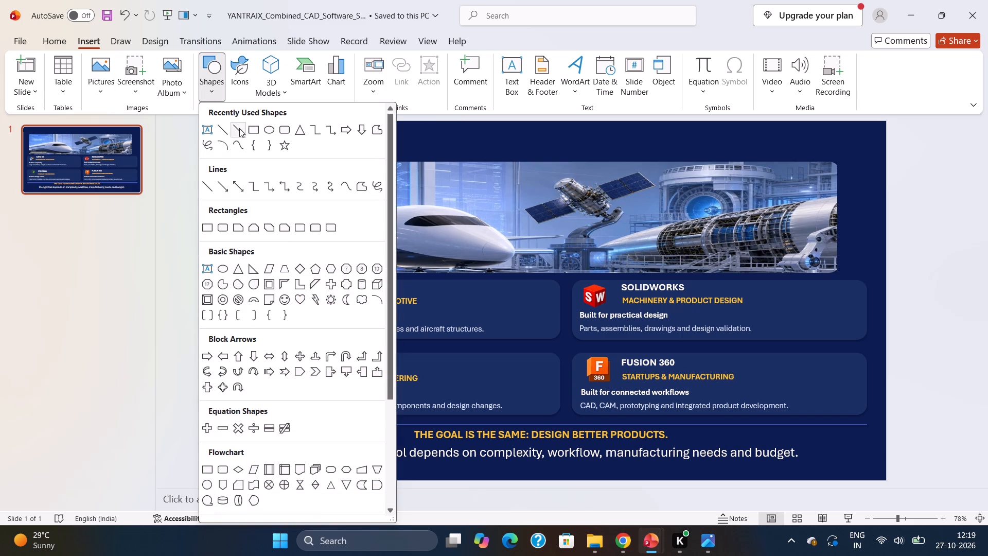
pyautogui.click(289, 131)
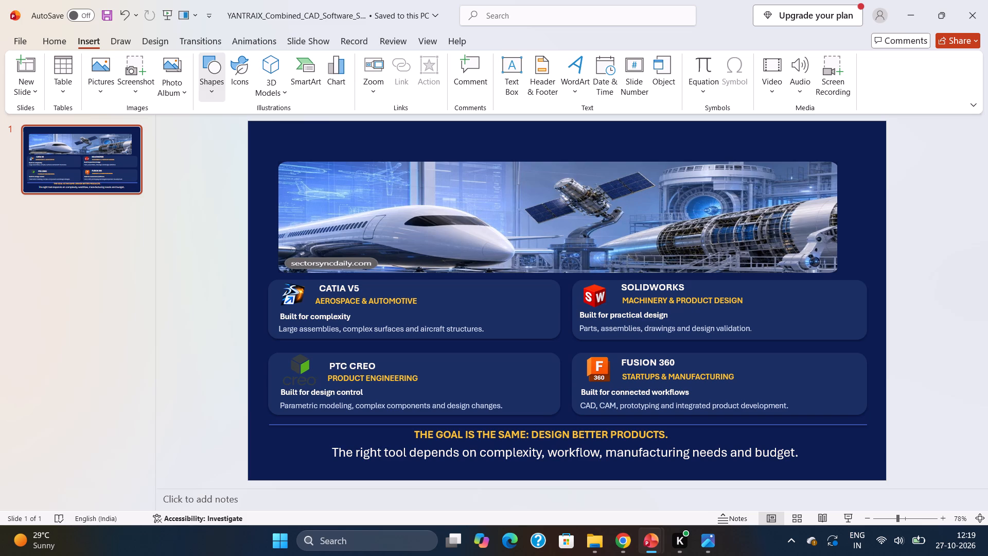
pyautogui.moveTo(286, 258); pyautogui.dragTo(316, 263)
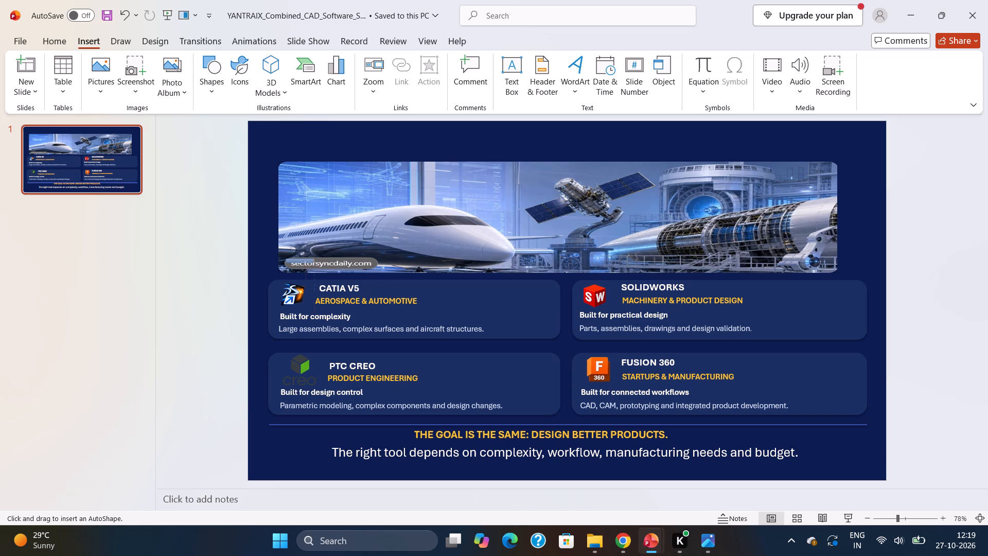
pyautogui.moveTo(316, 263); pyautogui.dragTo(354, 264)
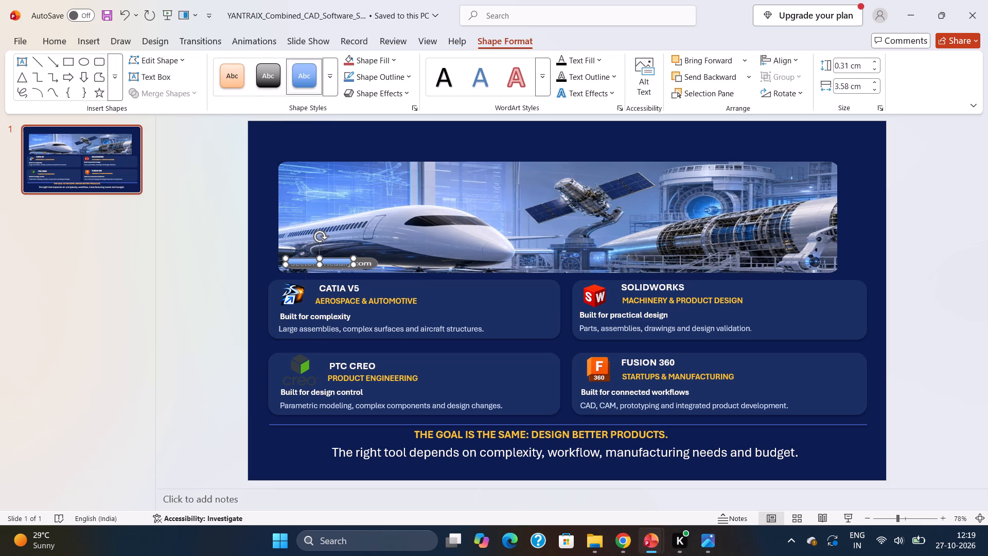
pyautogui.click(322, 265)
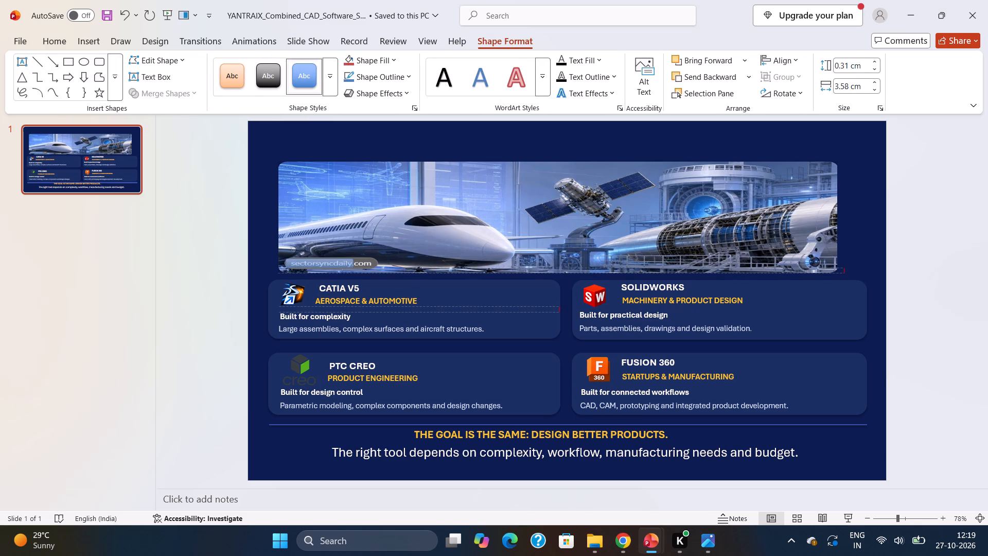
pyautogui.moveTo(355, 260); pyautogui.dragTo(376, 258)
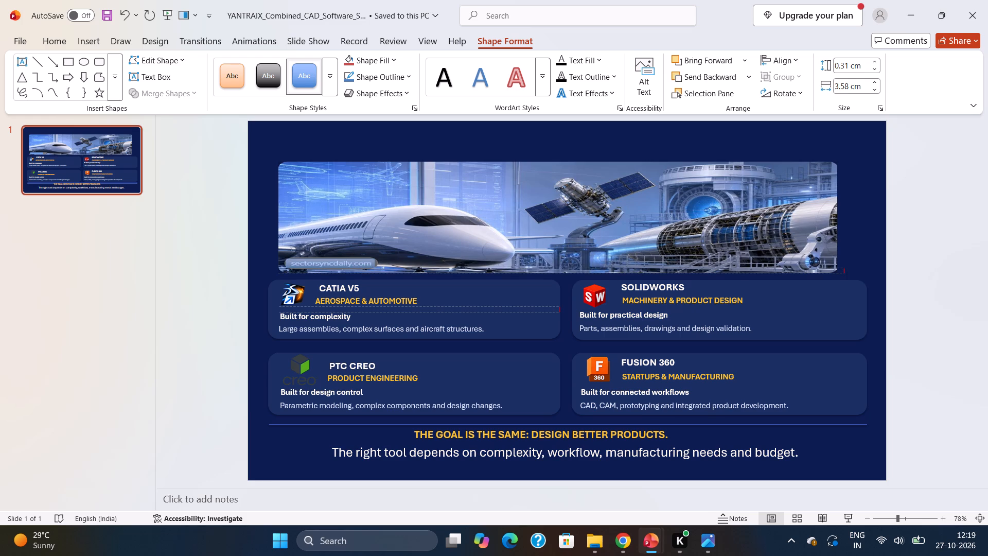
pyautogui.moveTo(376, 258); pyautogui.dragTo(376, 258)
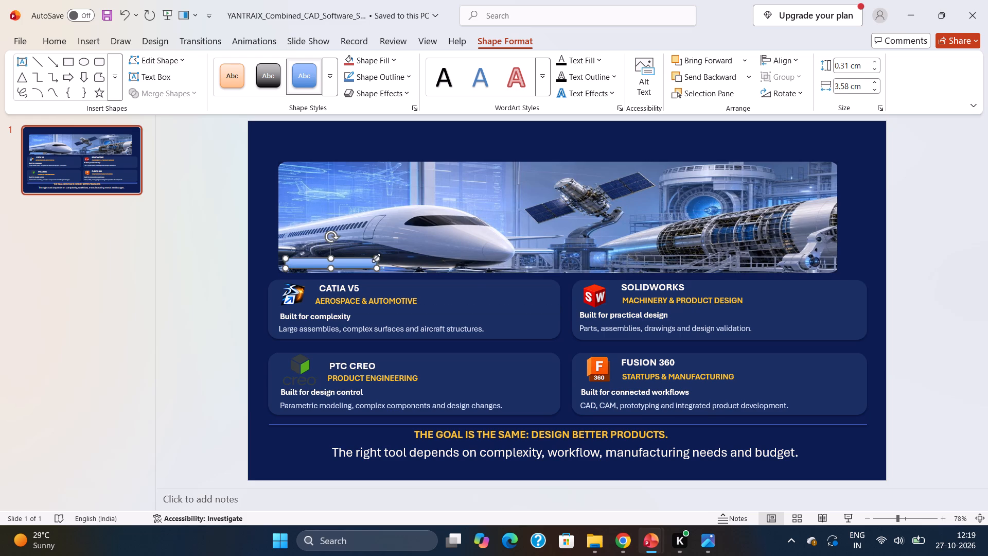
pyautogui.click(191, 262)
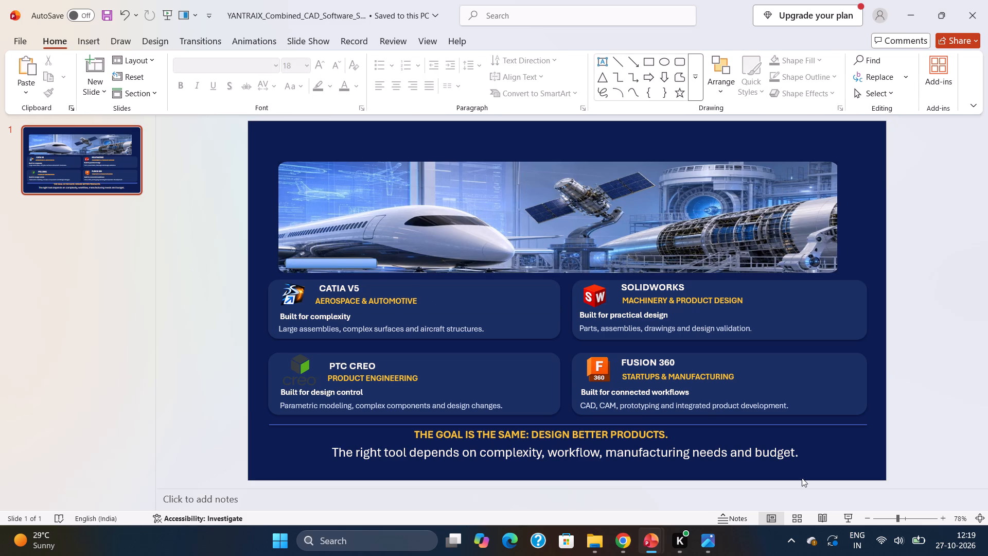
# Preview the slide full screen to check the overall layout, and return to editing.
pyautogui.click(848, 513)
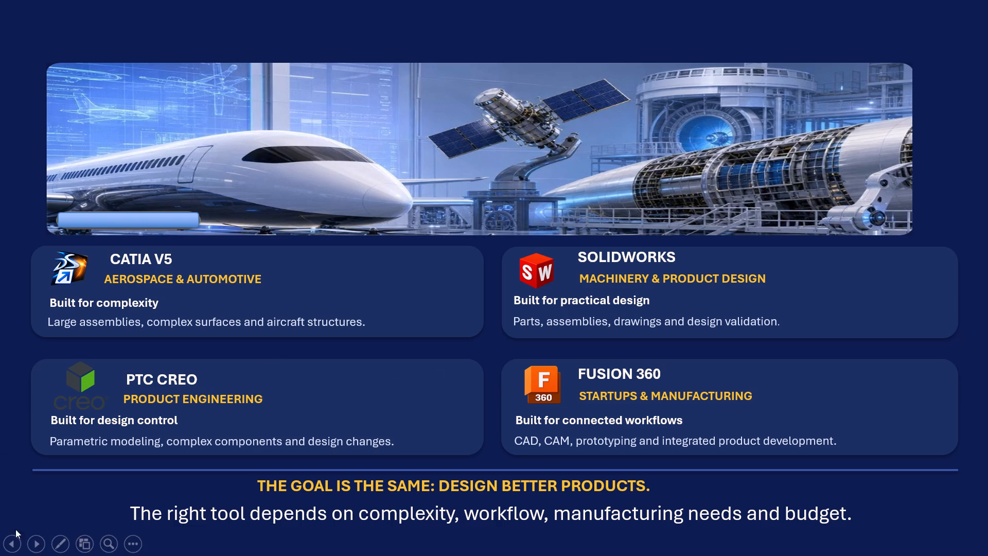
pyautogui.click(18, 538)
pyautogui.click(33, 540)
pyautogui.click(15, 540)
pyautogui.press('Escape')
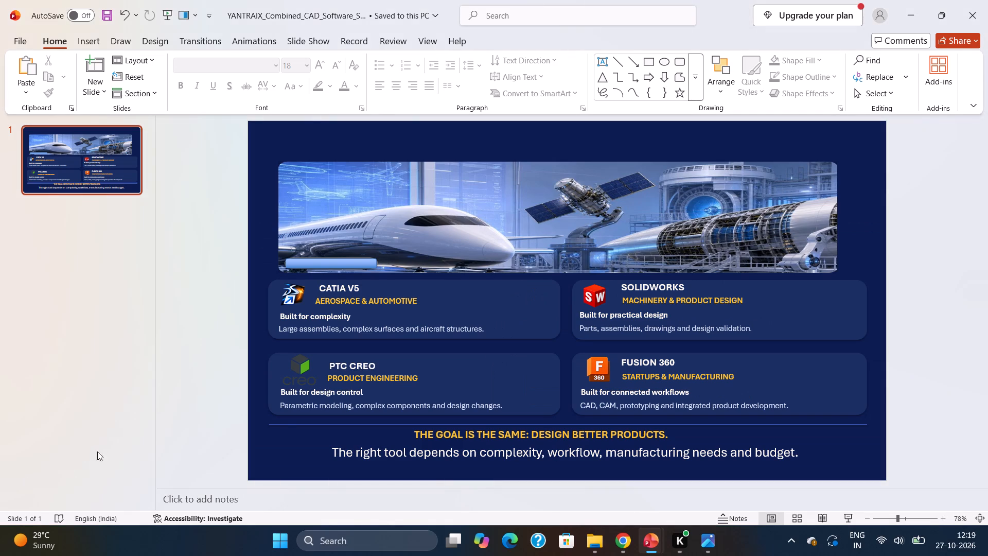